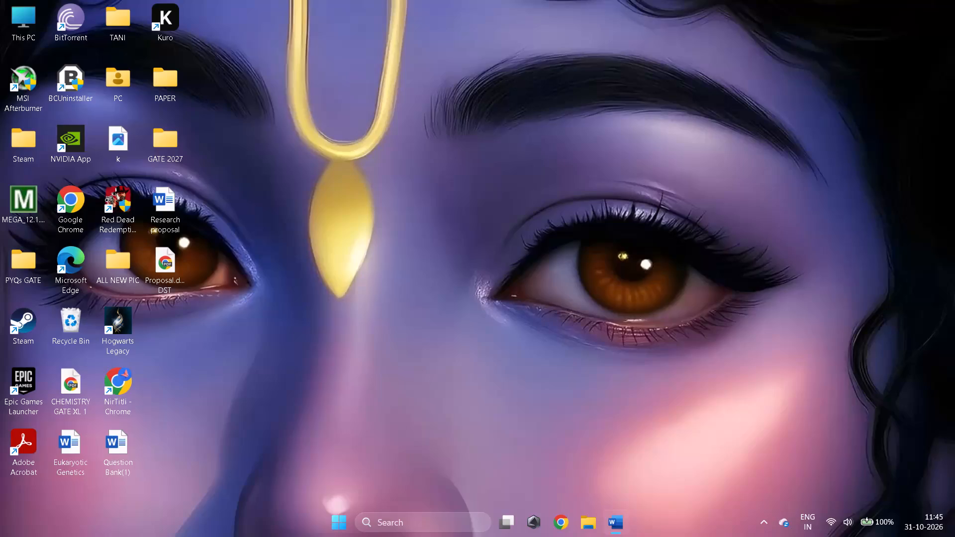
Show the hidden background app icons in the system tray.
left_click(757, 523)
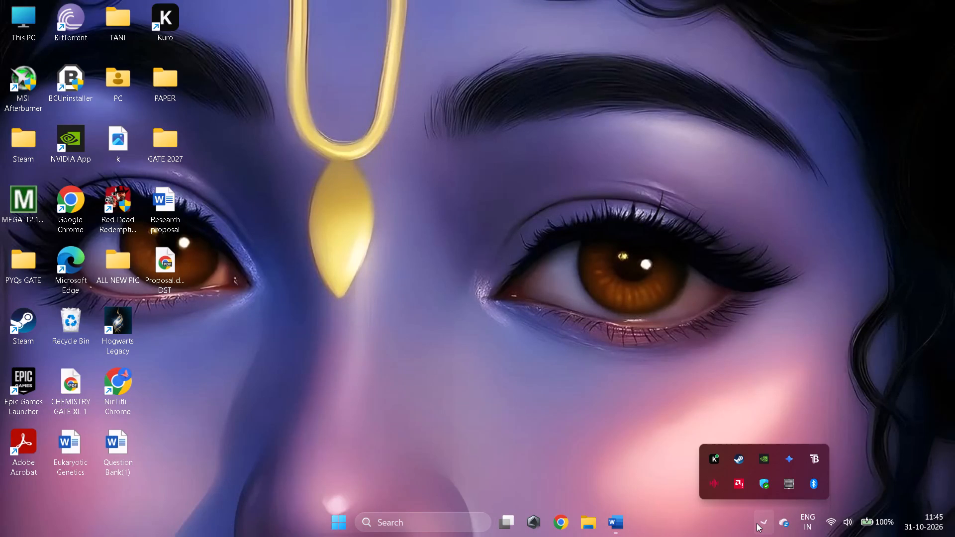
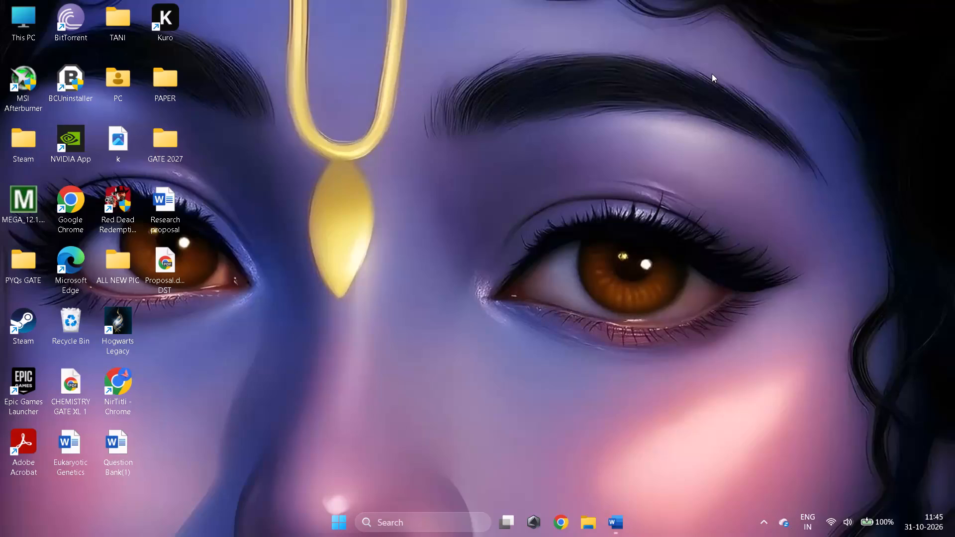
In the open Word document HALF EDITTED FILE 1.0, accept the single-space grammar correction for "rhamnolipids takes".
left_click(612, 530)
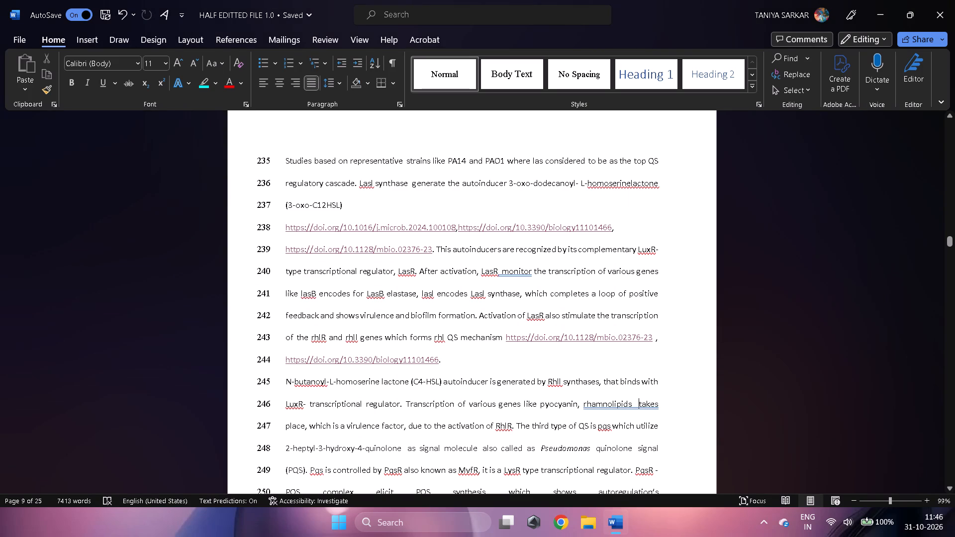
left_click(648, 408)
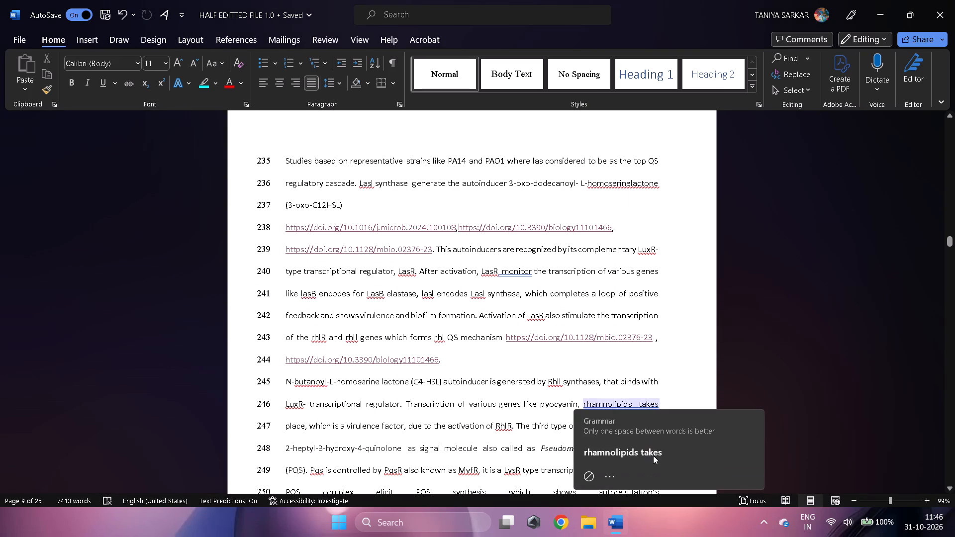
left_click(652, 455)
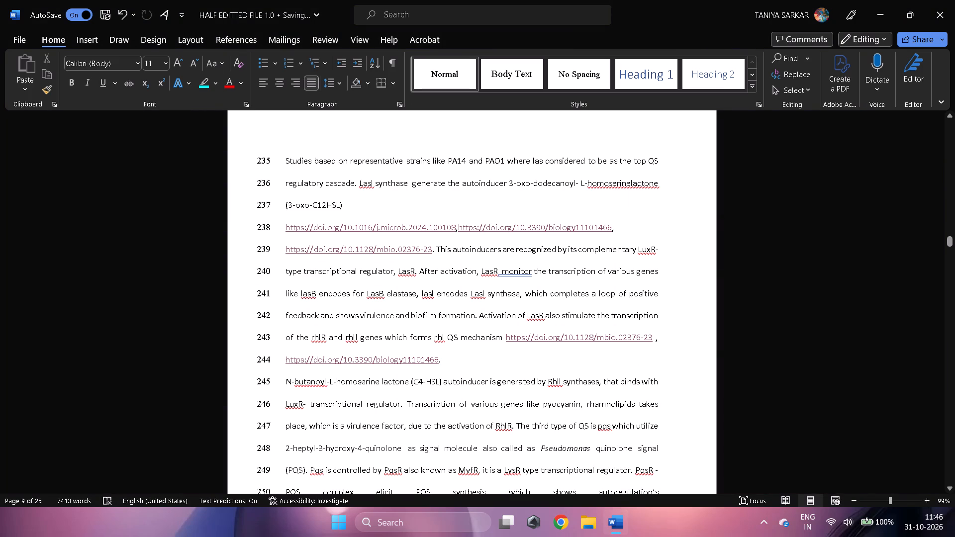
Delete the section number 2.2.2. from the start of the Acinetobacter baumannii heading.
triple_click(948, 489)
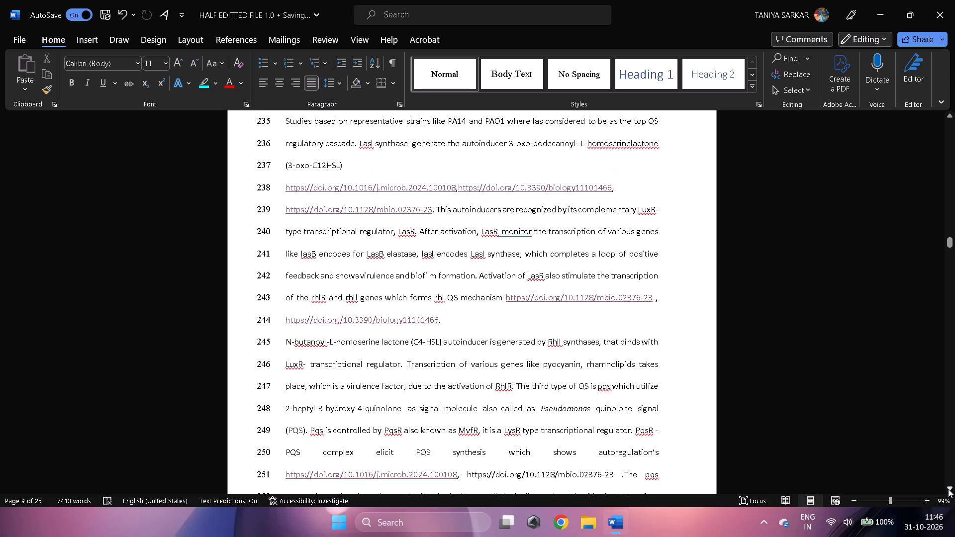
left_click(948, 489)
left_click(948, 489)
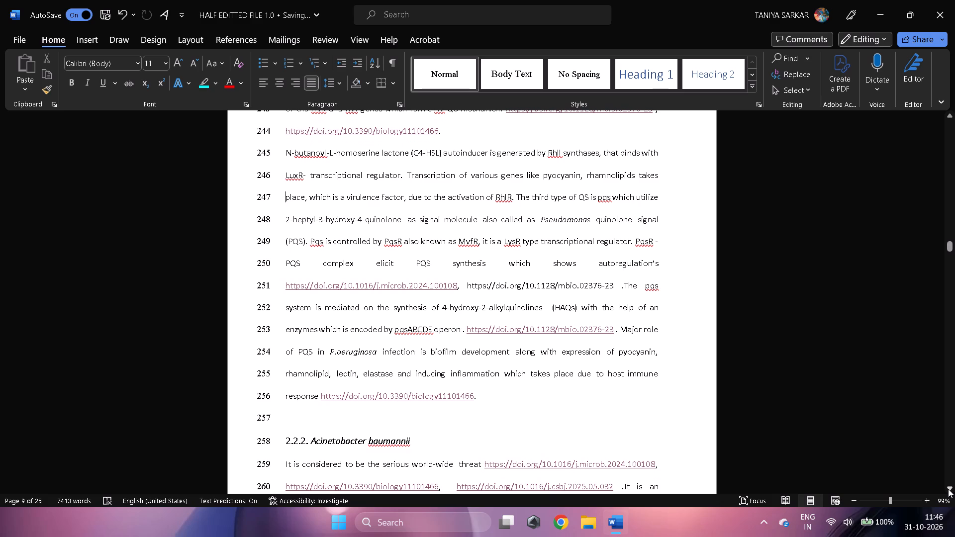
left_click(948, 489)
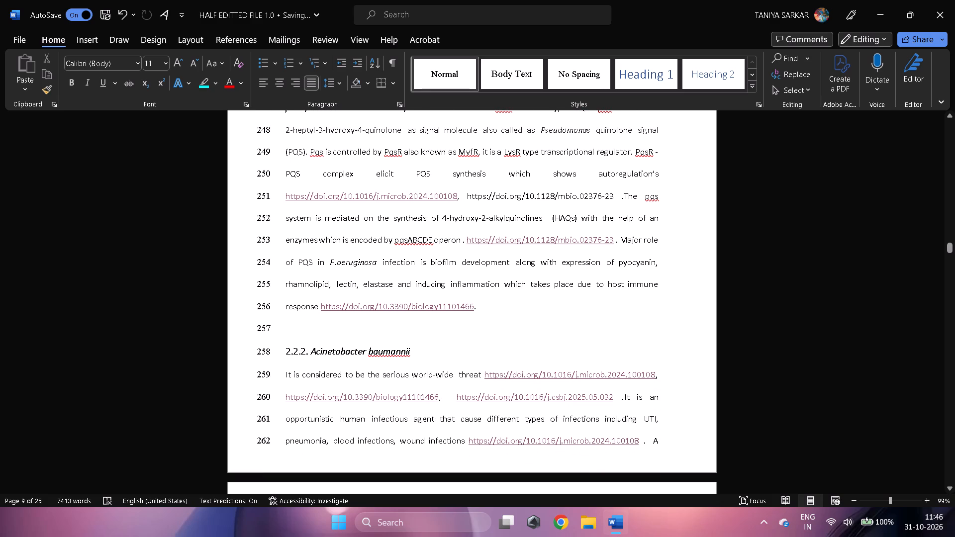
left_click_drag(308, 351, 286, 353)
key("BackSpace")
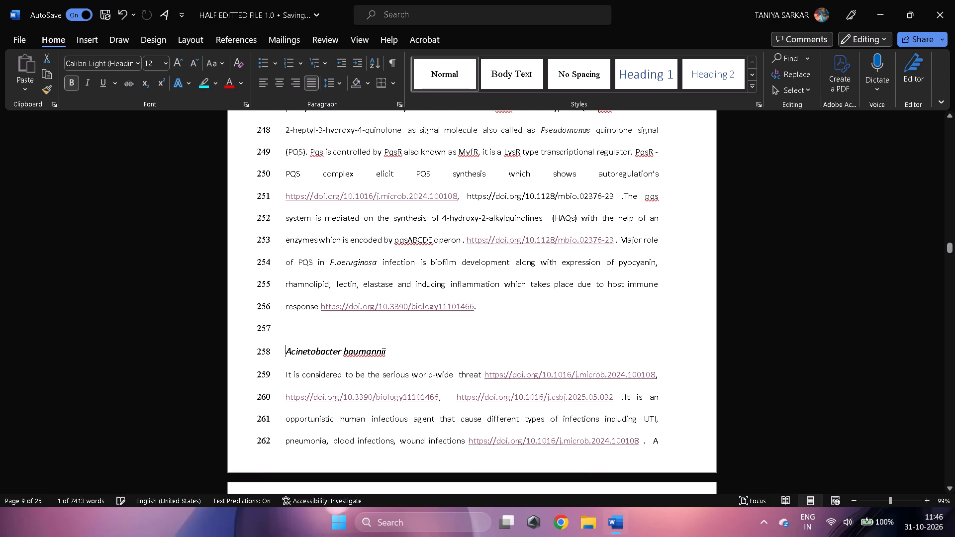
Abbreviate the genus in the Acinetobacter baumannii heading so it reads "A. baumannii".
left_click_drag(342, 351, 301, 354)
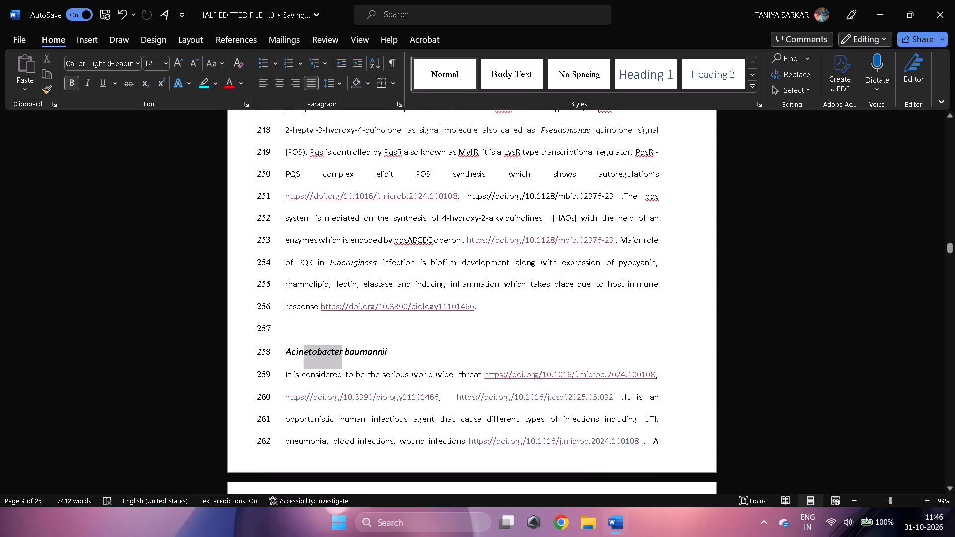
left_click_drag(301, 354, 293, 354)
key("BackSpace")
key("period")
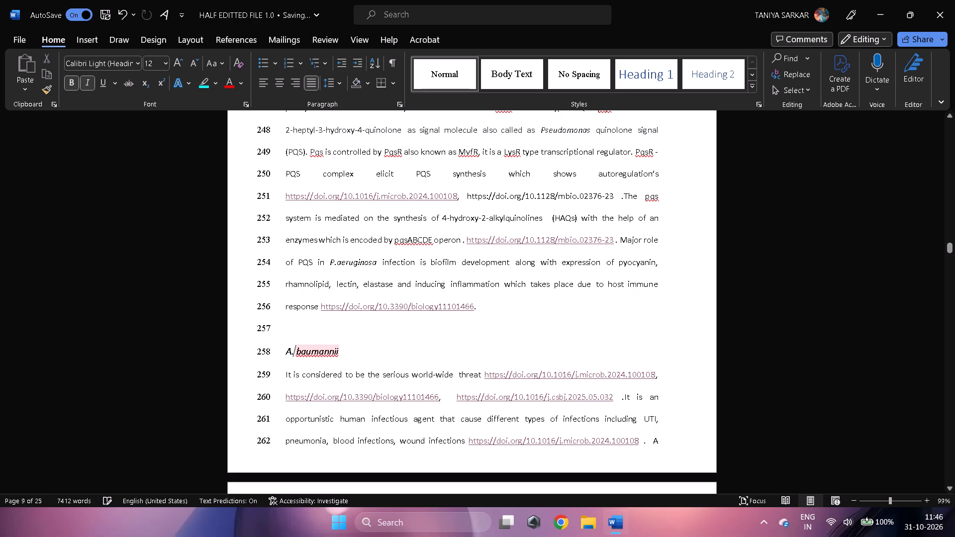
left_click(346, 351)
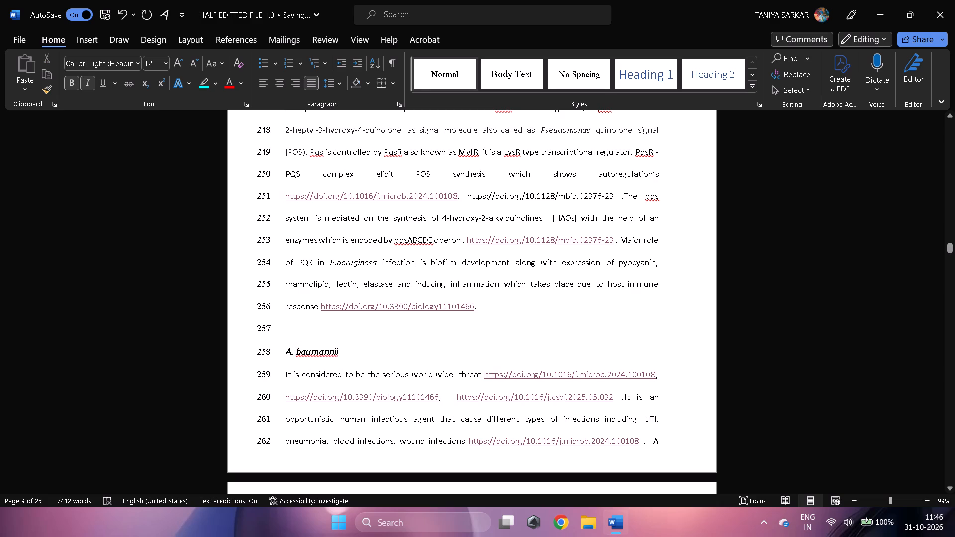
Delete the opening "It" of the paragraph below and join it to the A. baumannii heading as one sentence.
left_click(287, 380)
left_click(291, 376)
key("BackSpace")
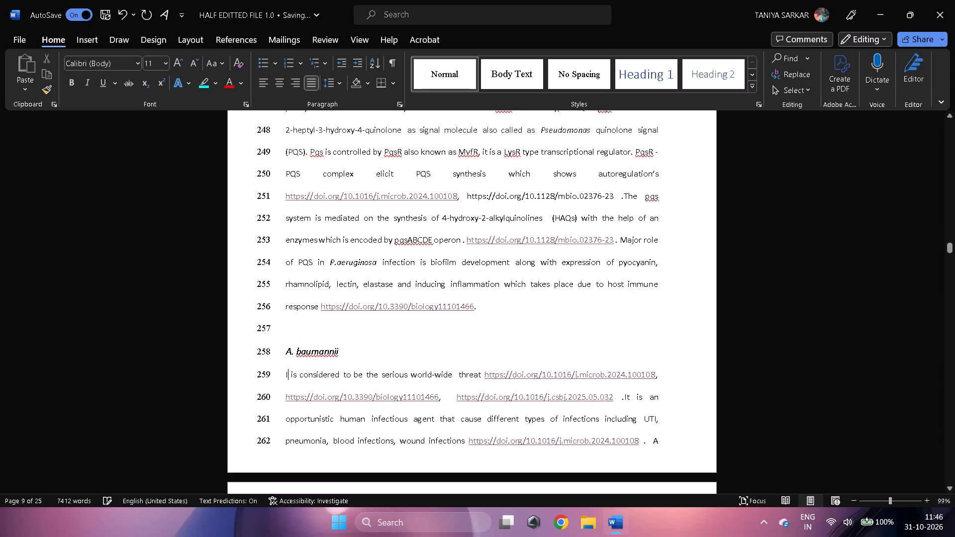
key("BackSpace")
key("space")
key("BackSpace")
key("BackSpace")
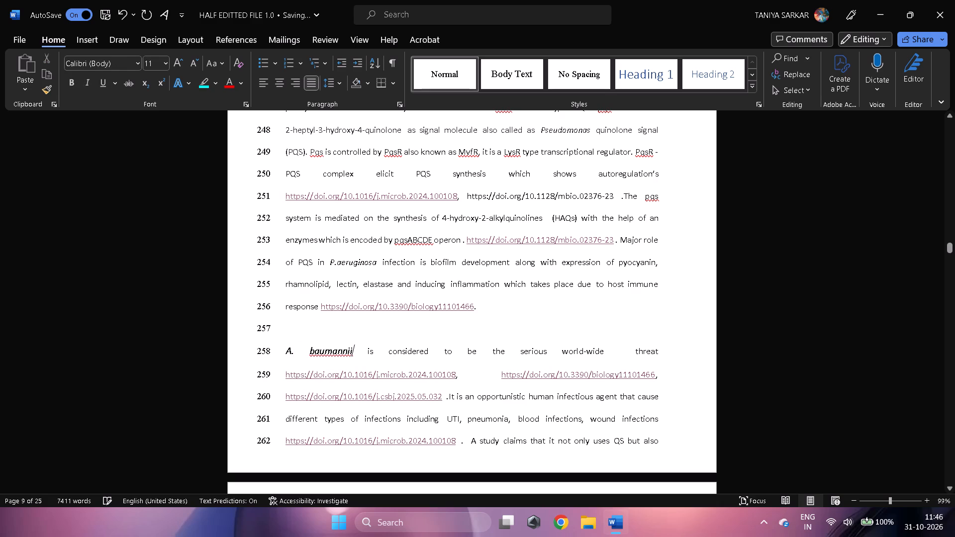
Remove the bold formatting from "A. baumannii" at the start of the merged paragraph.
left_click_drag(360, 351, 356, 351)
left_click_drag(356, 351, 259, 359)
left_click(271, 339)
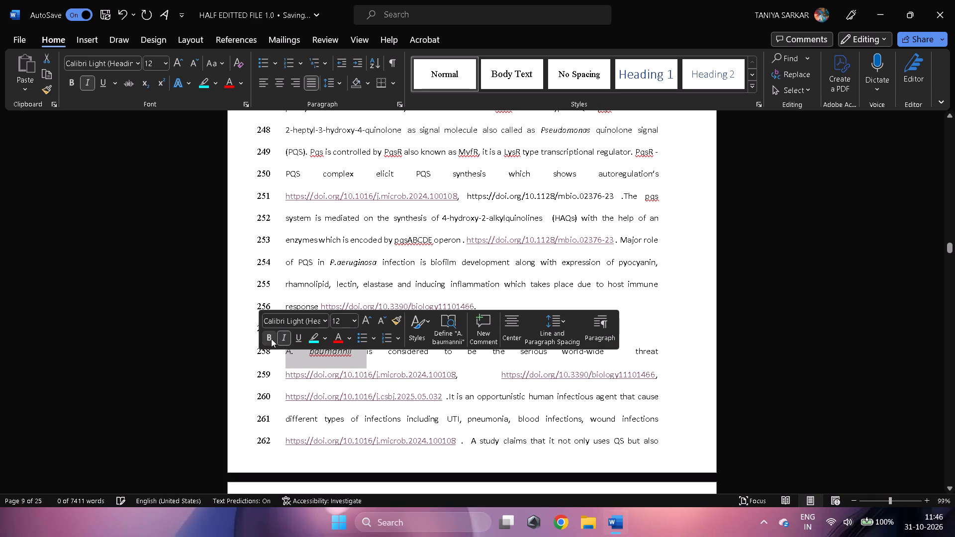
left_click(664, 307)
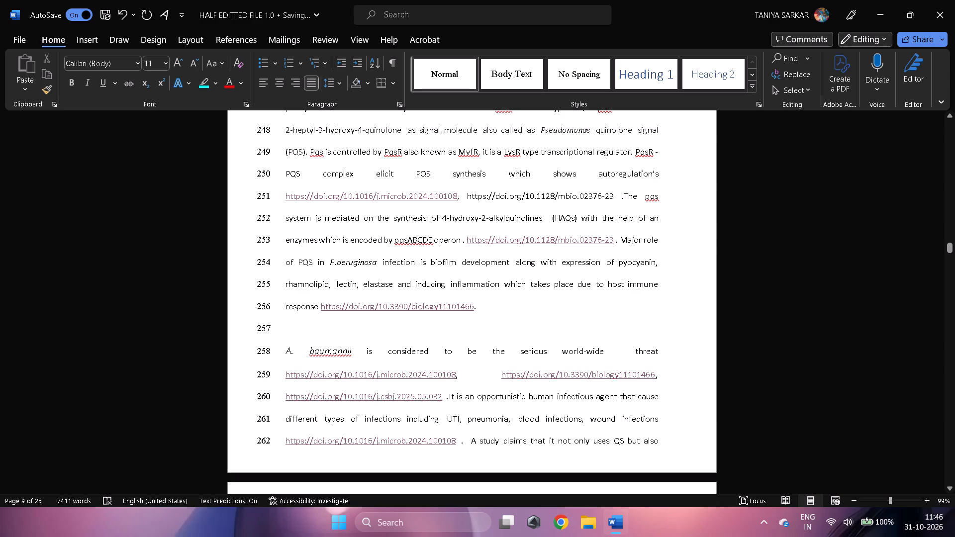
Ignore the spelling flag on "carbapenemases" in the paragraph continuing on page 10.
double_click(950, 486)
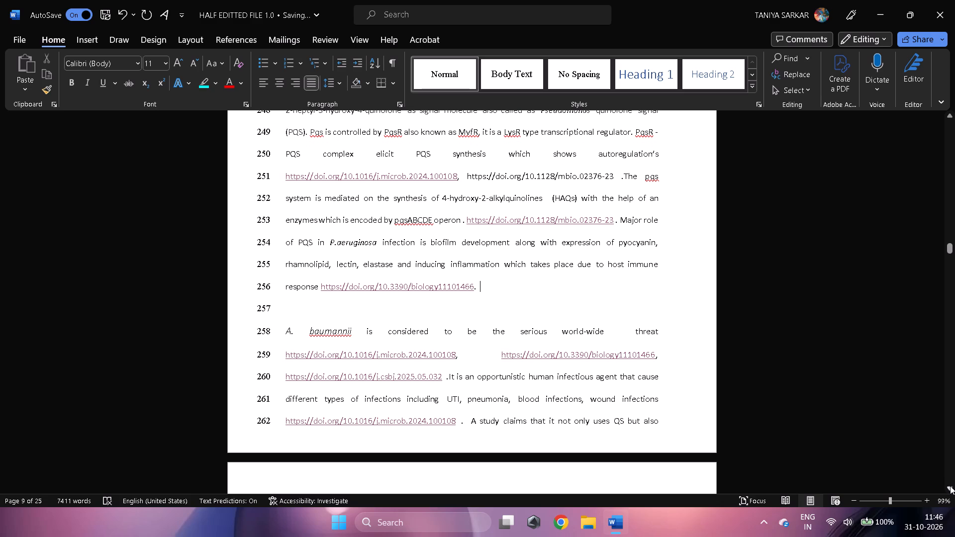
left_click(950, 486)
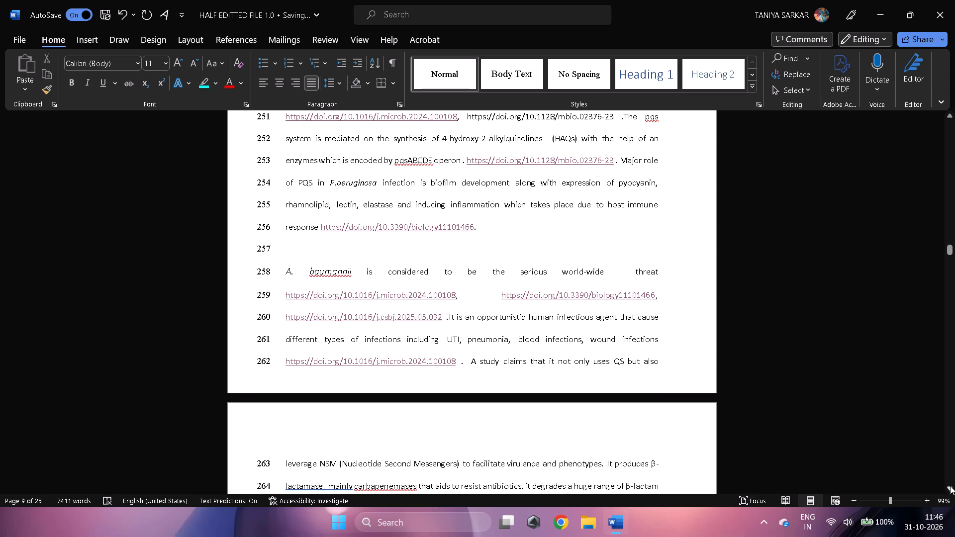
left_click(950, 486)
left_click(950, 486)
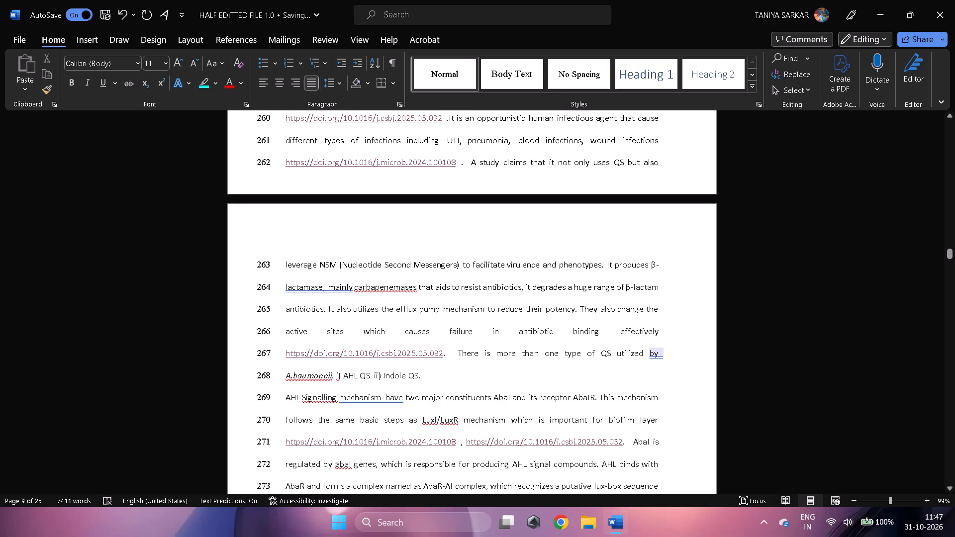
left_click(378, 285)
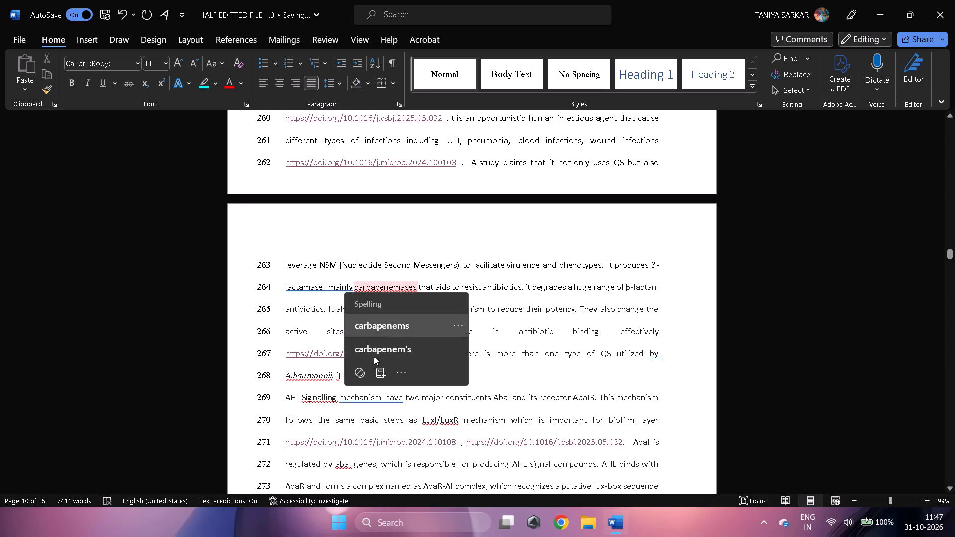
left_click(358, 372)
Accept the spacing correction "lactamase, mainly" in the β-lactamase sentence.
left_click(297, 287)
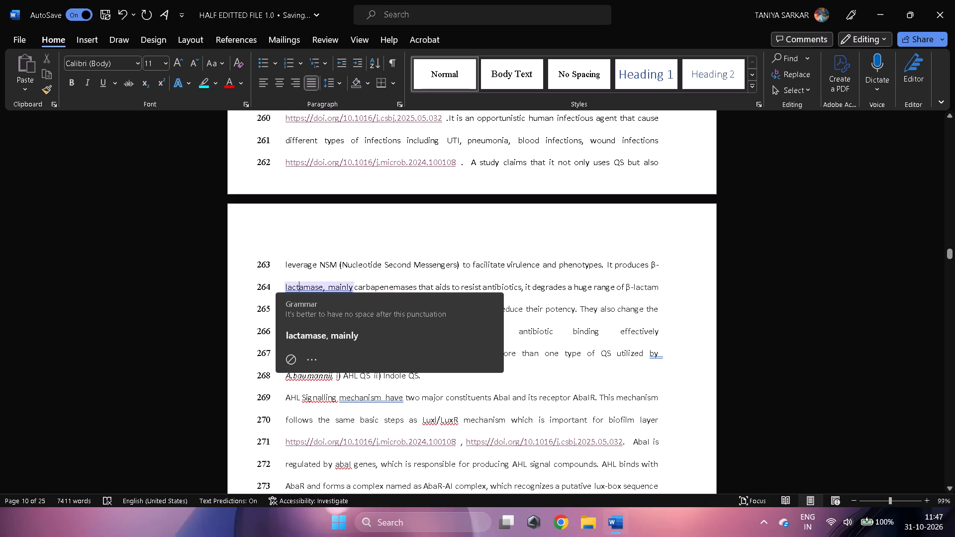
left_click(317, 340)
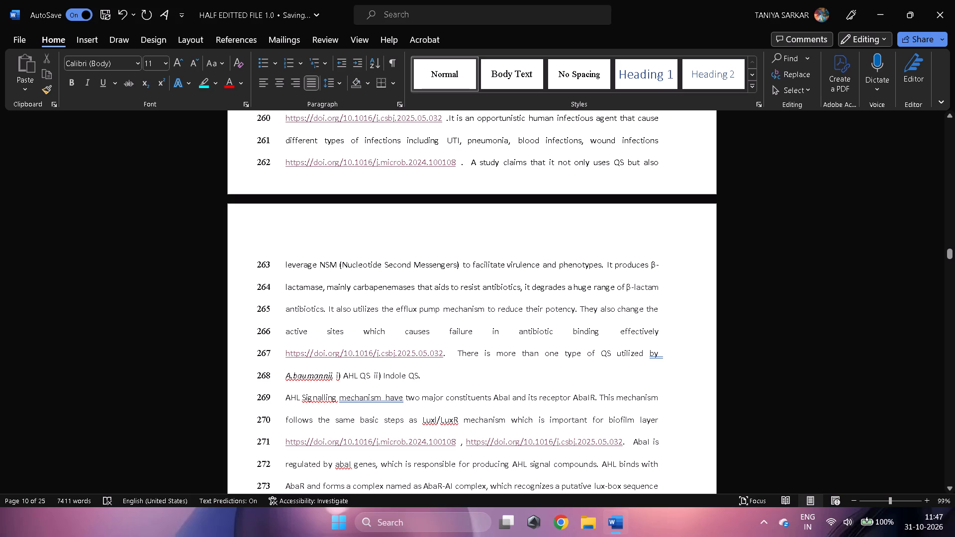
Delete the extra space before "There is more than one type of QS" following the DOI link.
left_click(458, 355)
key("BackSpace")
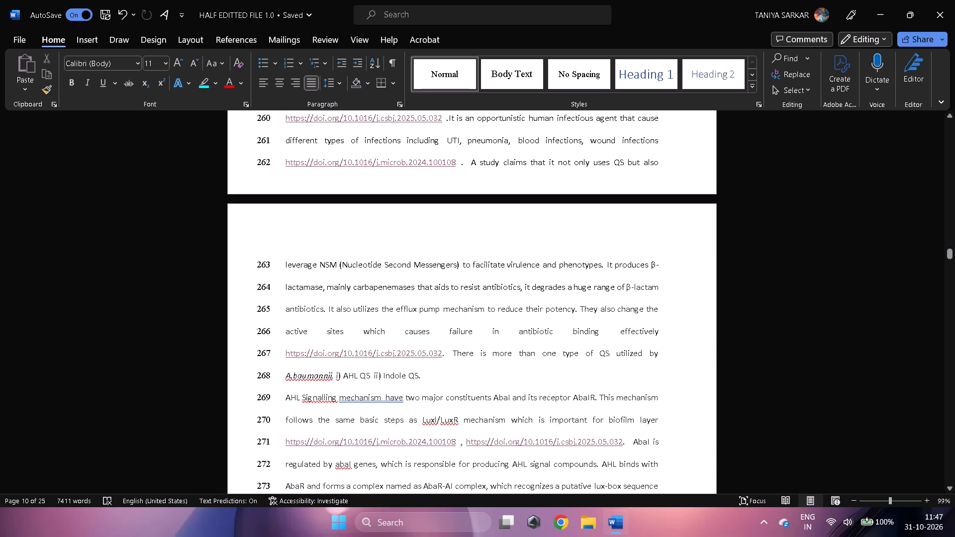
Delete the blank line above the 2.2.3. Klebsiella pneumoniae heading.
double_click(951, 486)
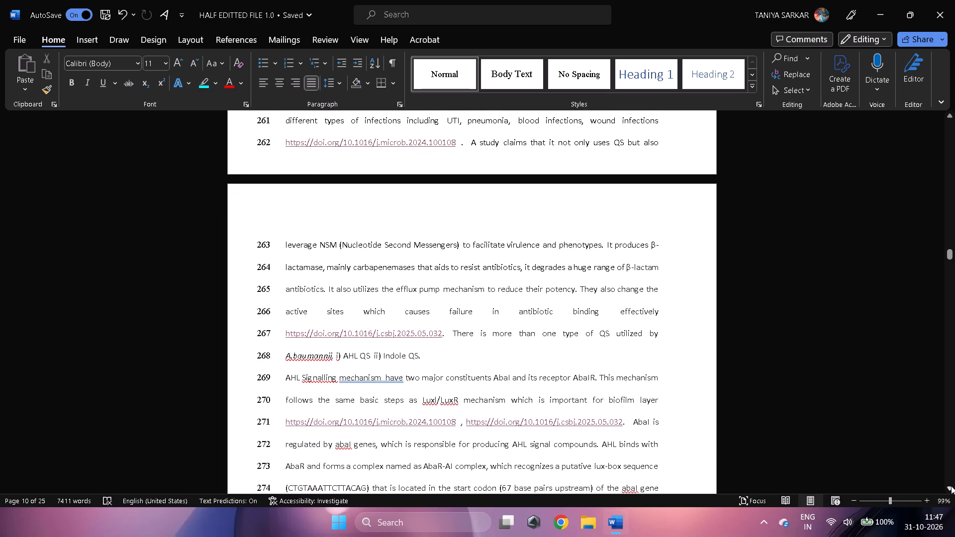
left_click(951, 486)
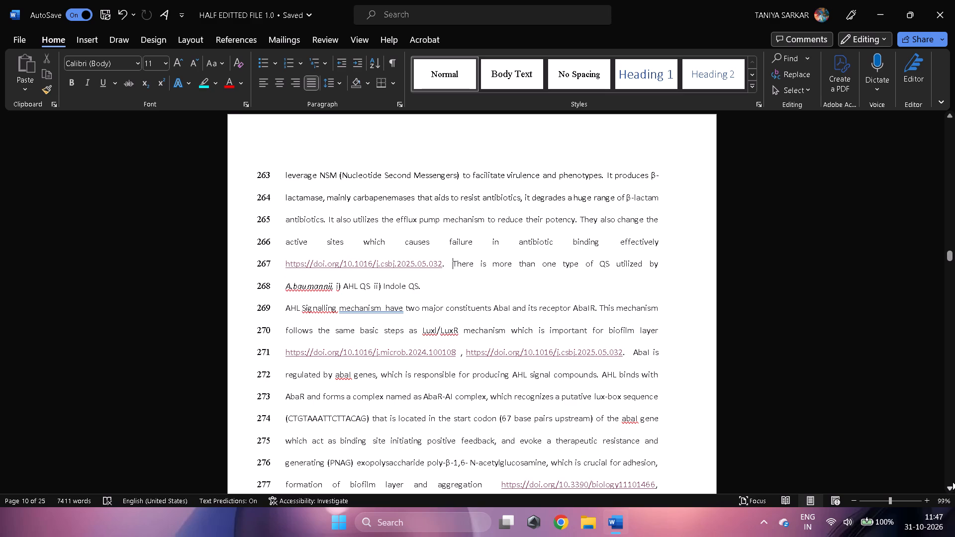
left_click(953, 482)
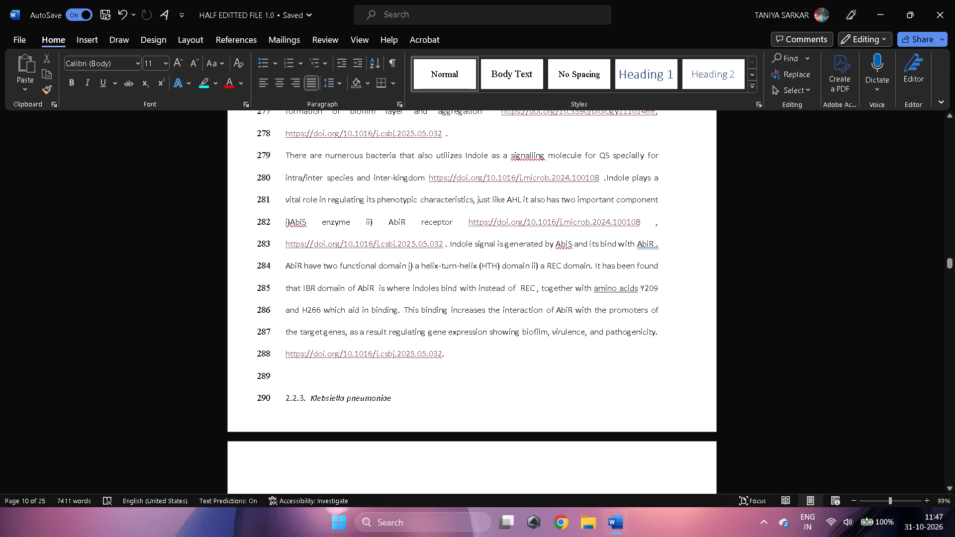
left_click(950, 118)
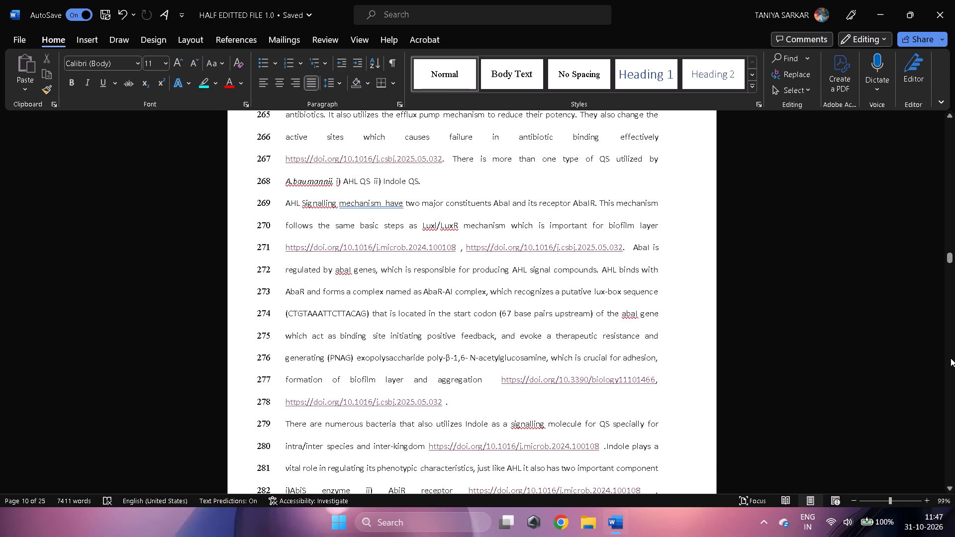
left_click(948, 486)
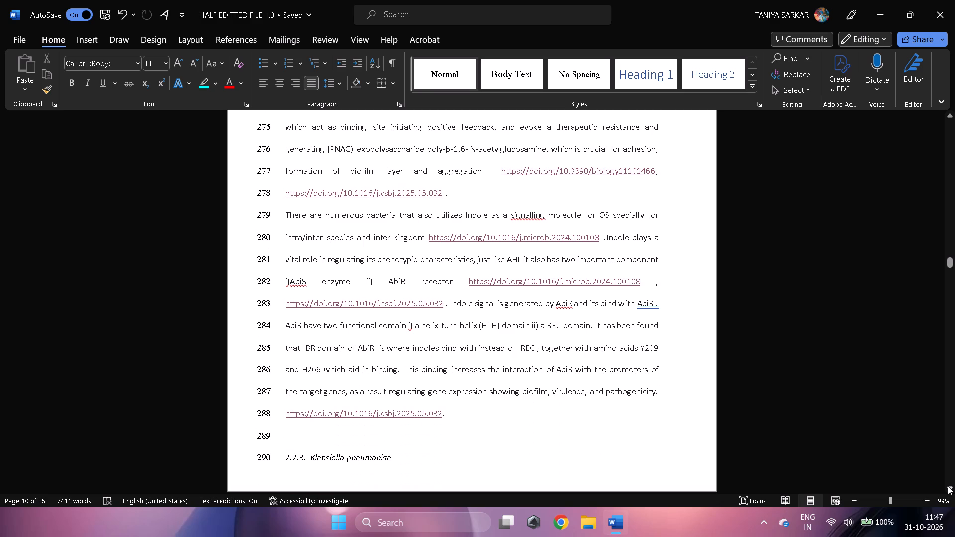
left_click(948, 486)
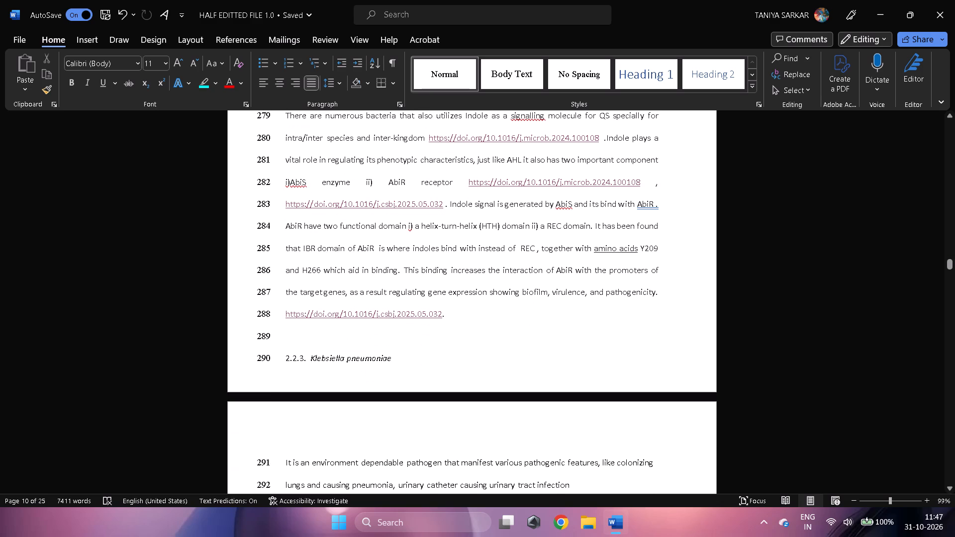
left_click(330, 344)
key("BackSpace")
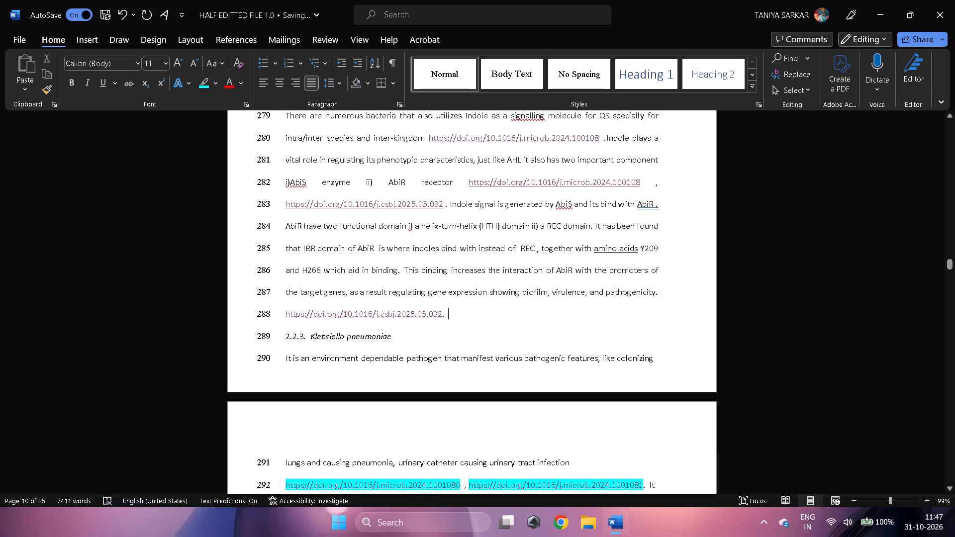
Replace the opening "It" of the next paragraph by joining it to the Klebsiella pneumoniae heading, separated by a space.
left_click_drag(293, 359, 280, 358)
key("BackSpace")
key("BackSpace")
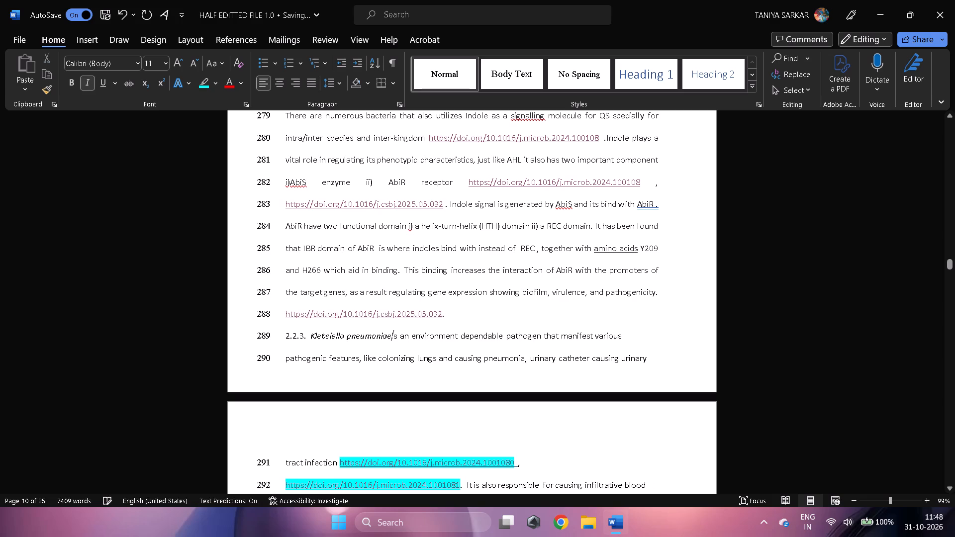
key("space")
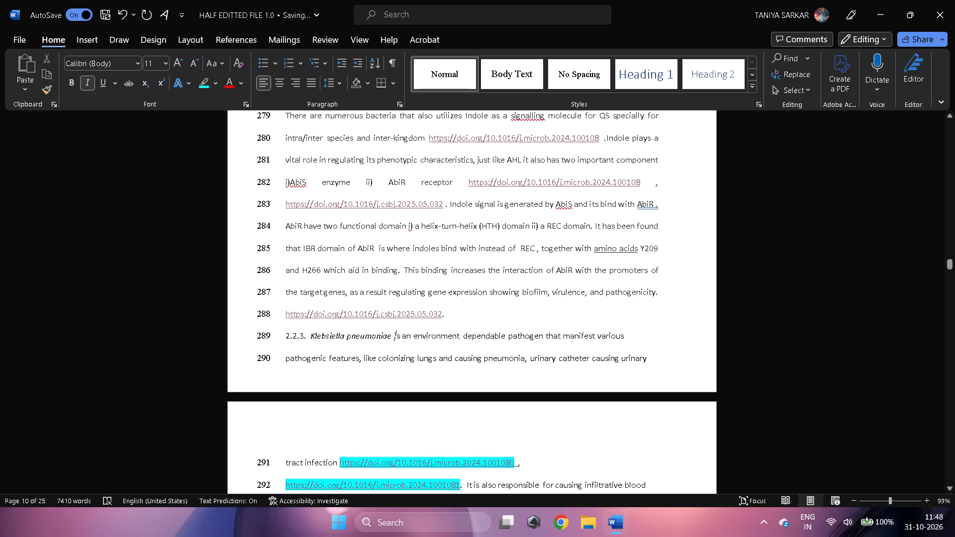
Delete the section number 2.2.3. in front of "Klebsiella pneumoniae".
left_click_drag(307, 335, 278, 337)
key("BackSpace")
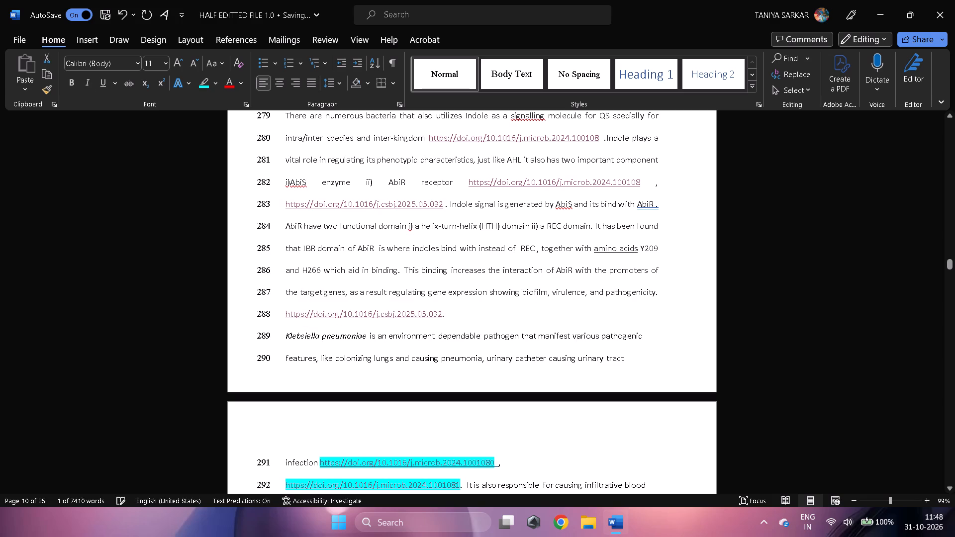
Abbreviate the genus "Klebsiella" to "K." at the start of the paragraph, making it "K.pneumoniae".
left_click(368, 336)
left_click_drag(321, 336, 292, 336)
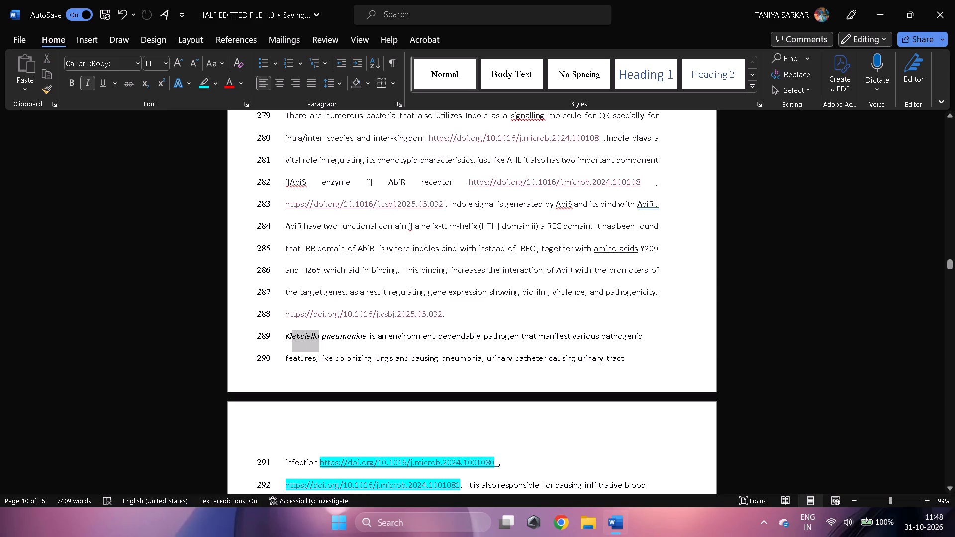
left_click_drag(292, 336, 292, 337)
key("BackSpace")
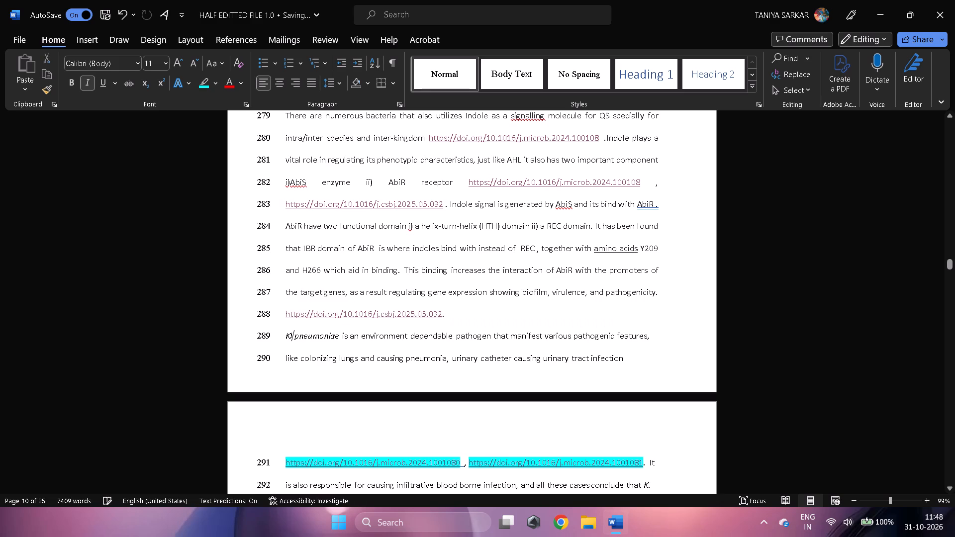
key("BackSpace")
key("Right")
key("BackSpace")
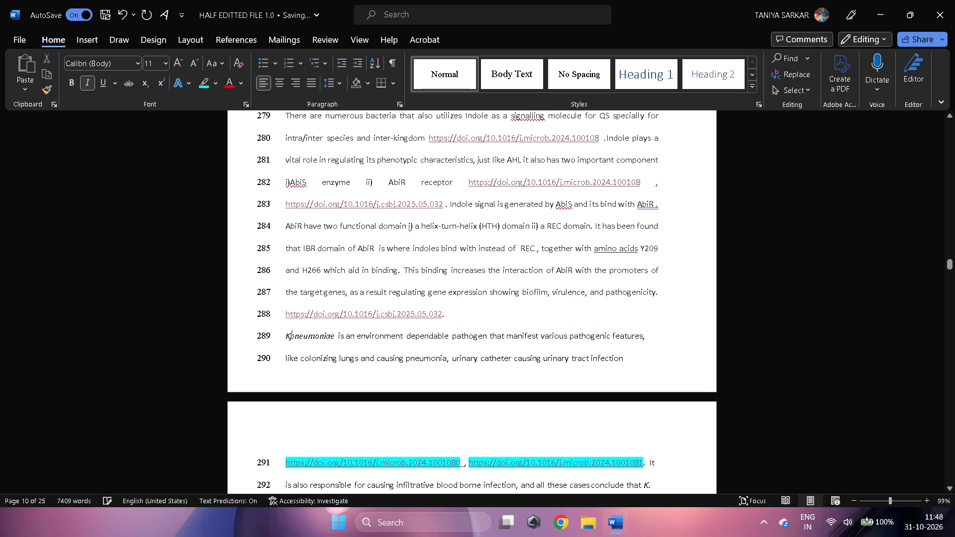
key("period")
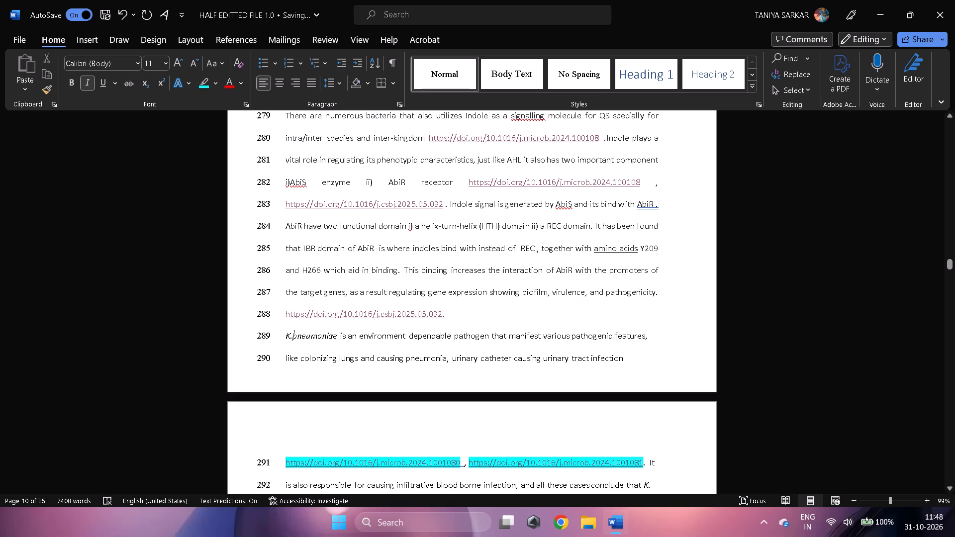
left_click_drag(337, 336, 283, 337)
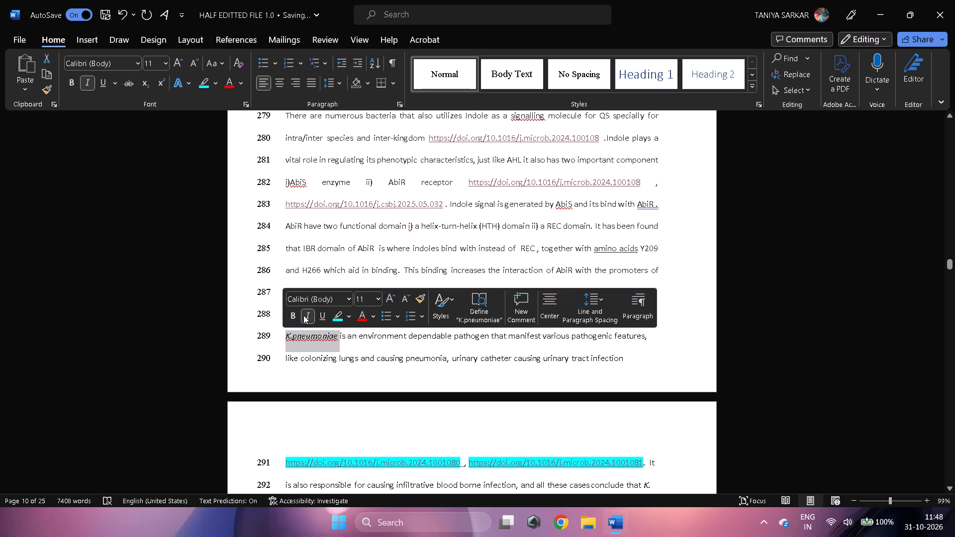
left_click(372, 351)
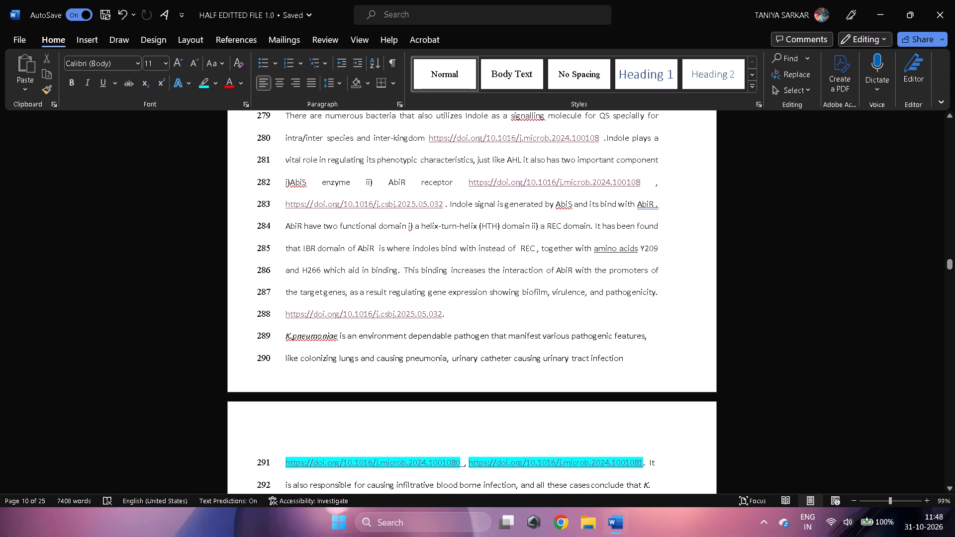
Turn the plain-text DOI after "multiple drug- resistant pathogen" into a hyperlink by re-entering its closing period followed by a space.
triple_click(953, 490)
double_click(953, 490)
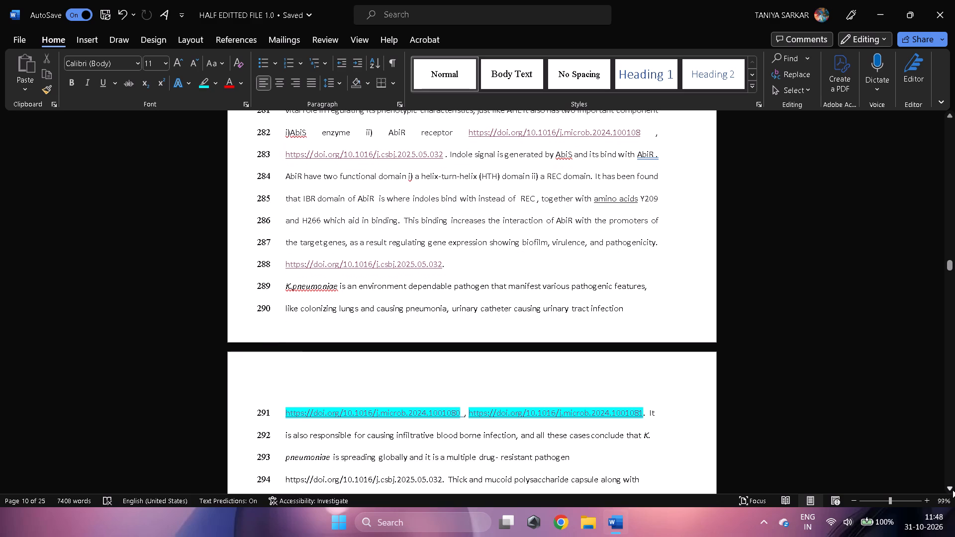
left_click(953, 490)
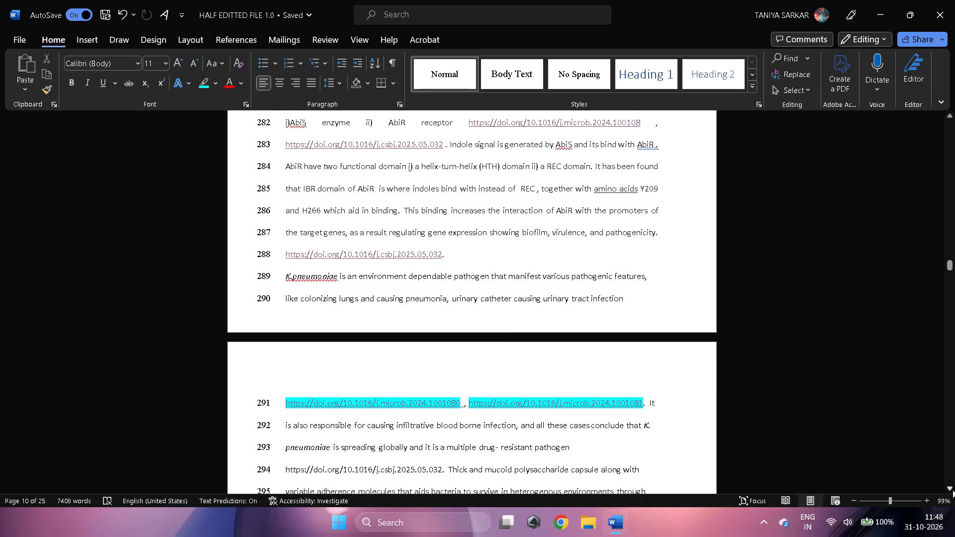
left_click(953, 490)
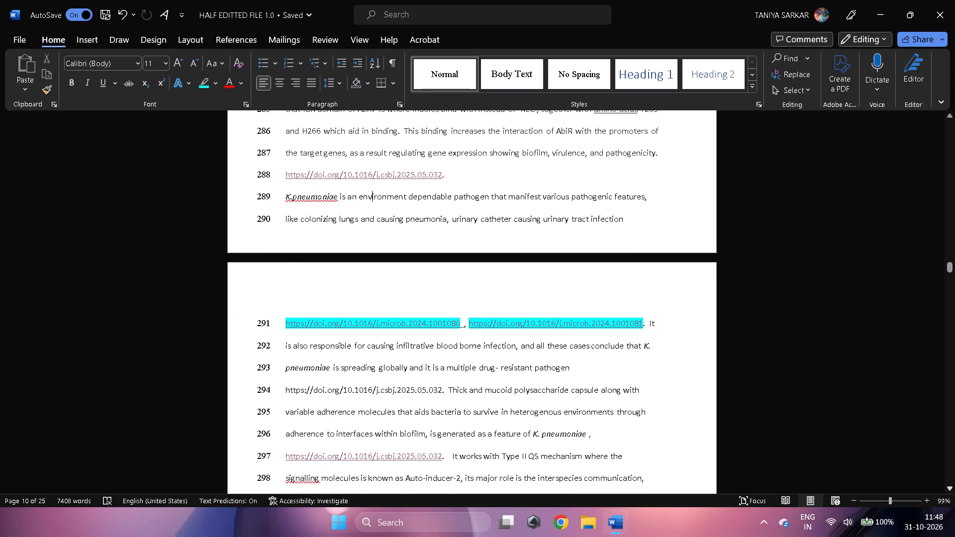
left_click(444, 391)
key("BackSpace")
type(".")
key("space")
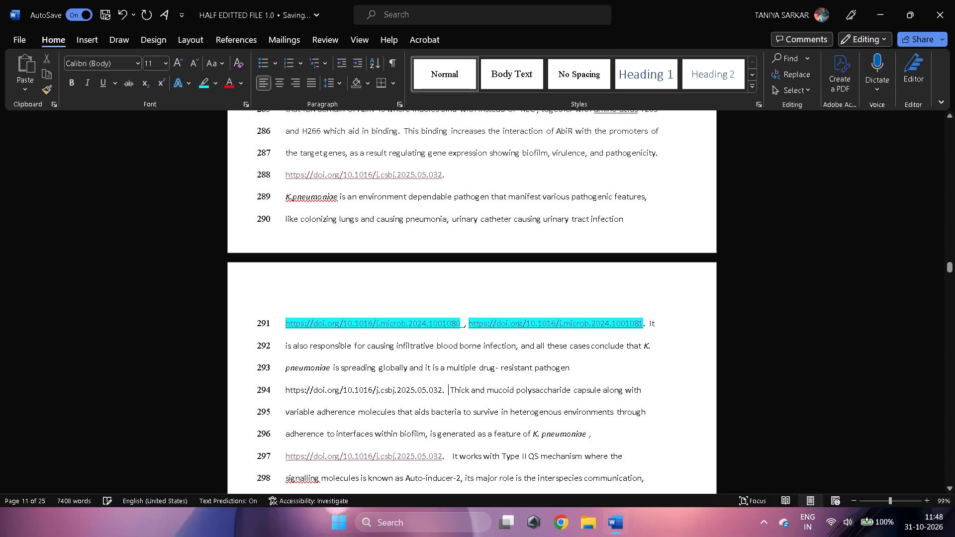
Open the newly linked csbj.2025.05.032 DOI in the browser to check it, and return to the manuscript.
left_click(418, 392, "ctrl")
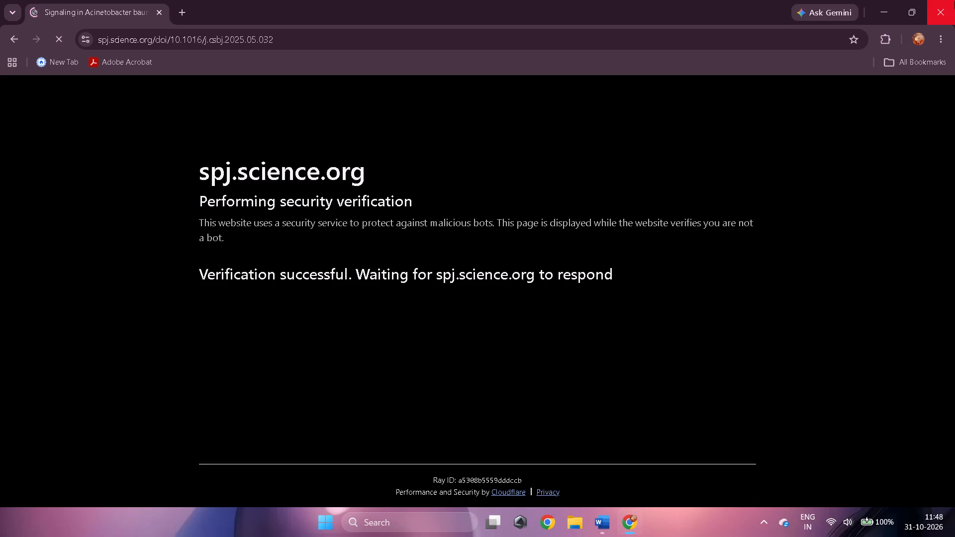
left_click(954, 1)
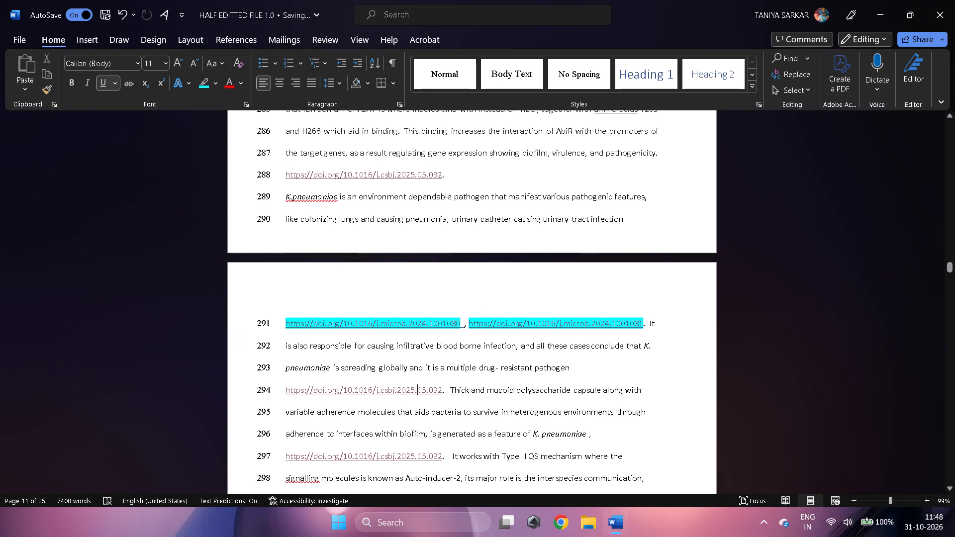
left_click(781, 336)
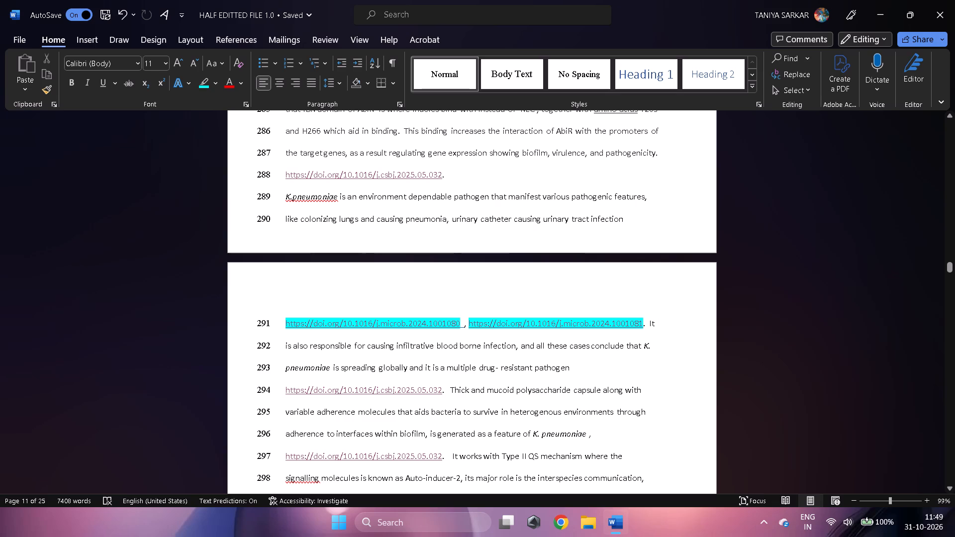
Move the period from after "interspecies only" to after the following DOI link, replacing the extra space before "Furanosyl".
triple_click(946, 486)
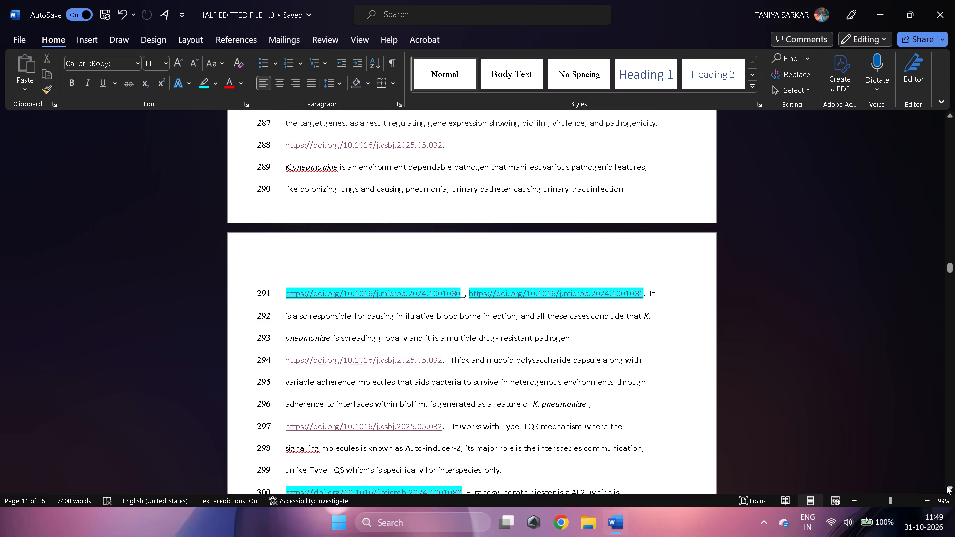
left_click(946, 486)
left_click(946, 486)
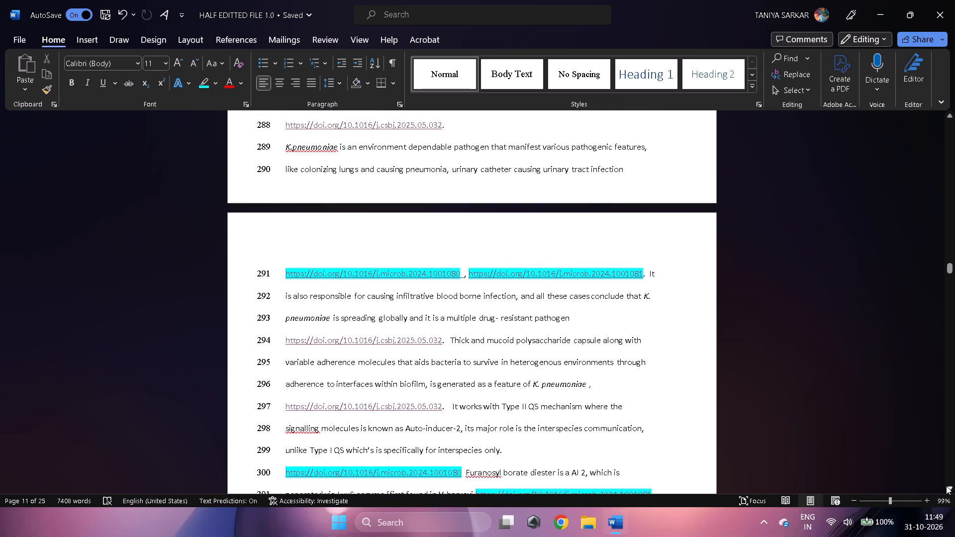
left_click(946, 486)
left_click(946, 486)
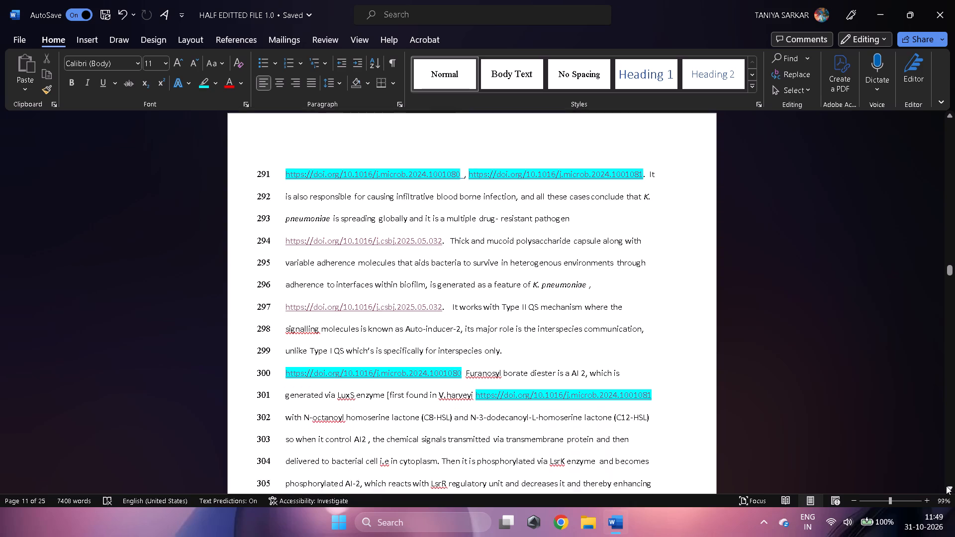
left_click(501, 343)
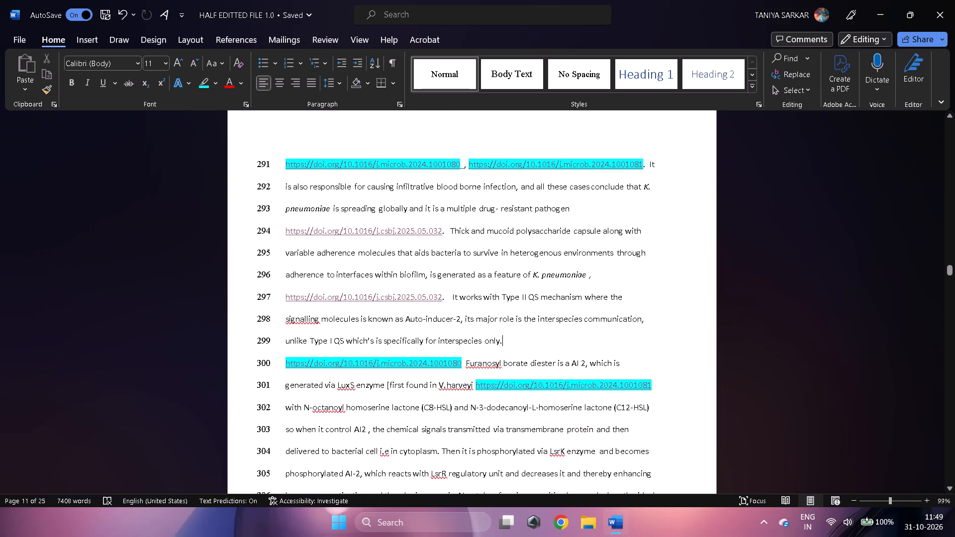
key("BackSpace")
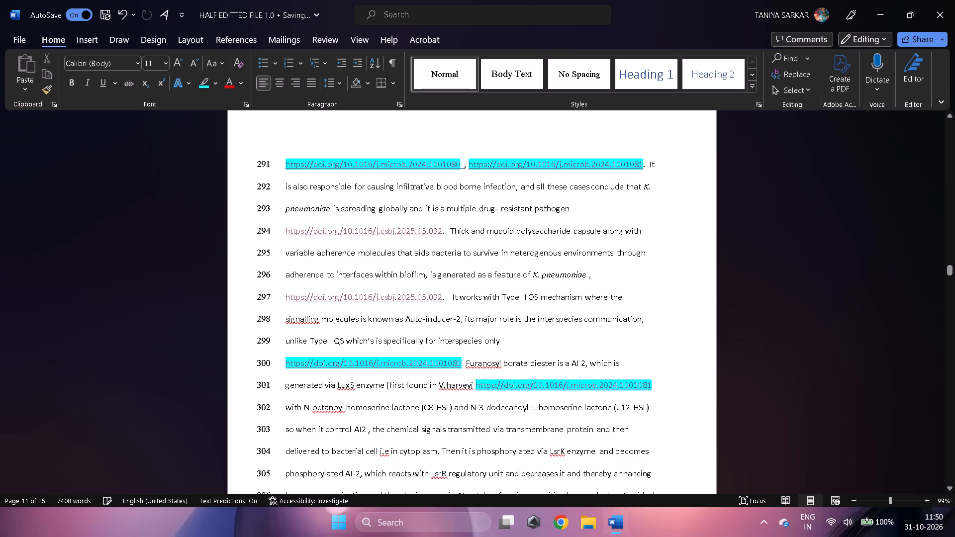
left_click(463, 364)
key("BackSpace")
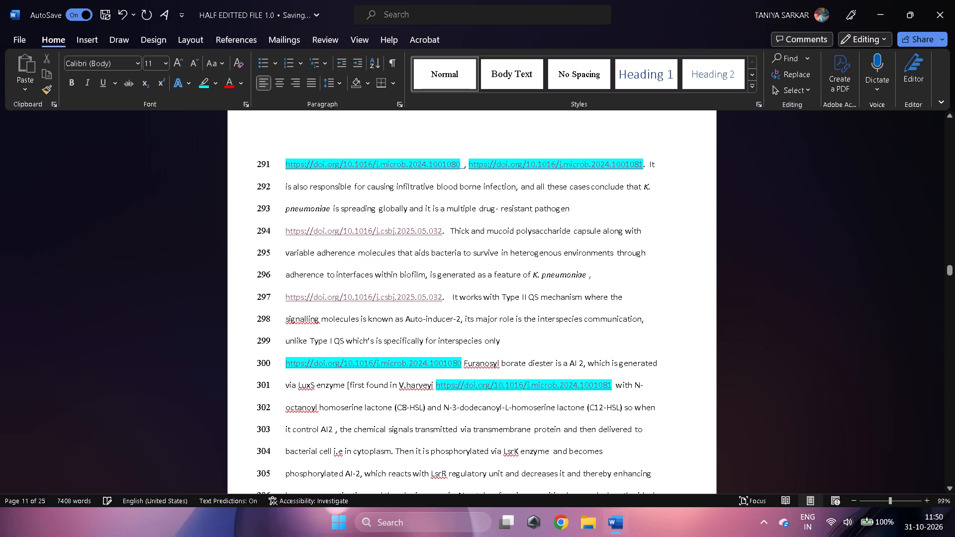
key("period")
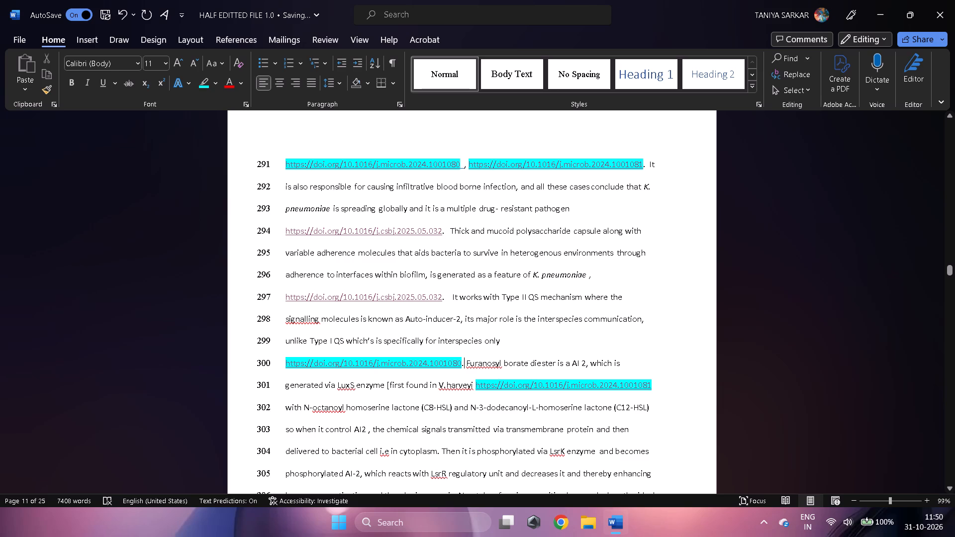
Delete the blank line above the 2.2.4. Enterobacter species heading.
double_click(948, 487)
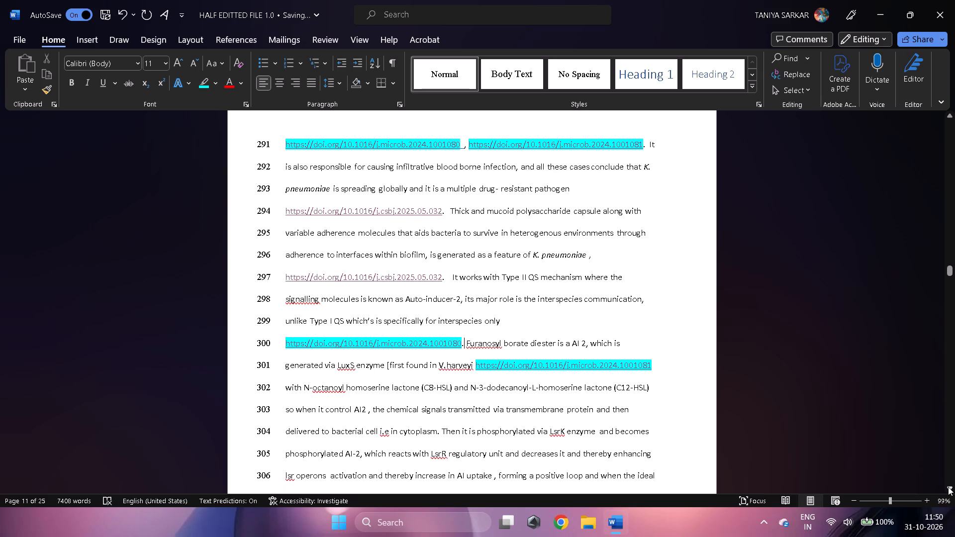
left_click(948, 487)
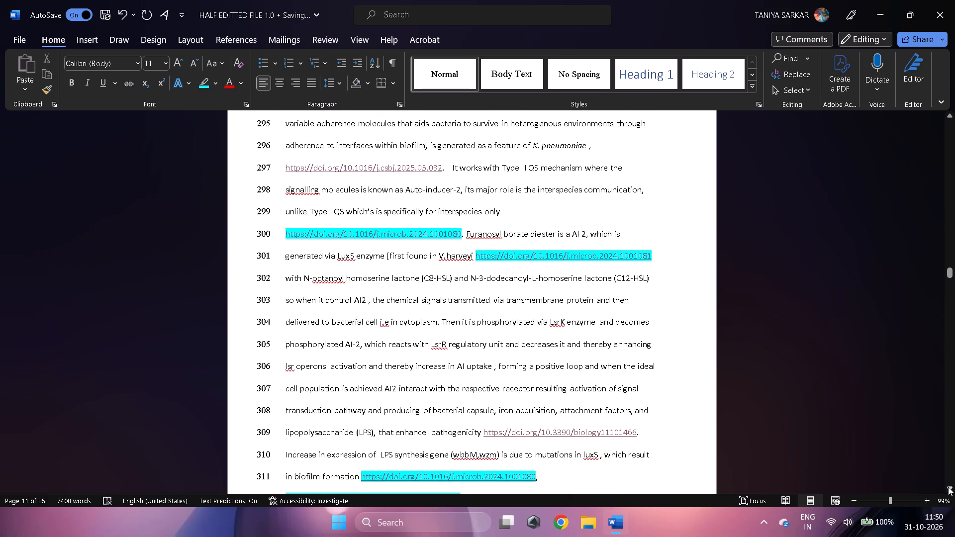
left_click(948, 487)
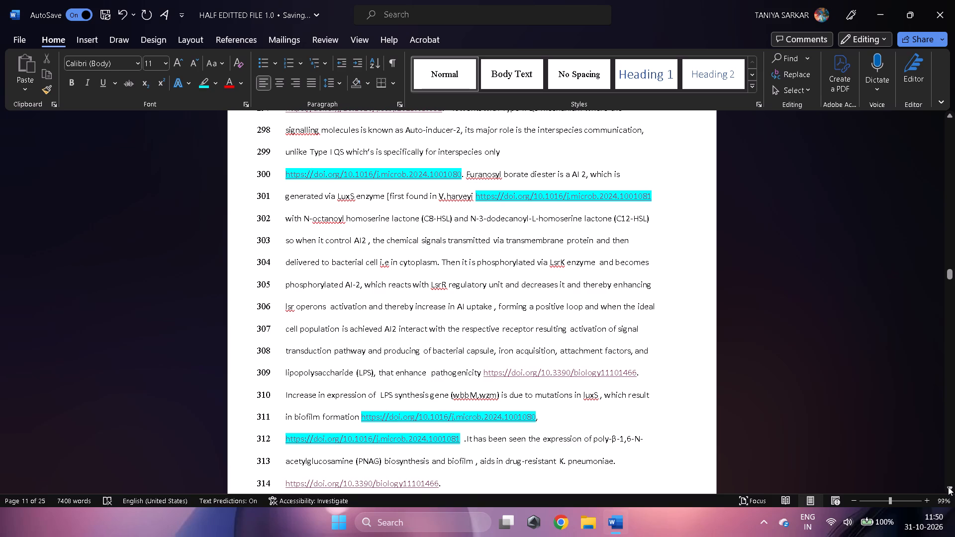
double_click(948, 487)
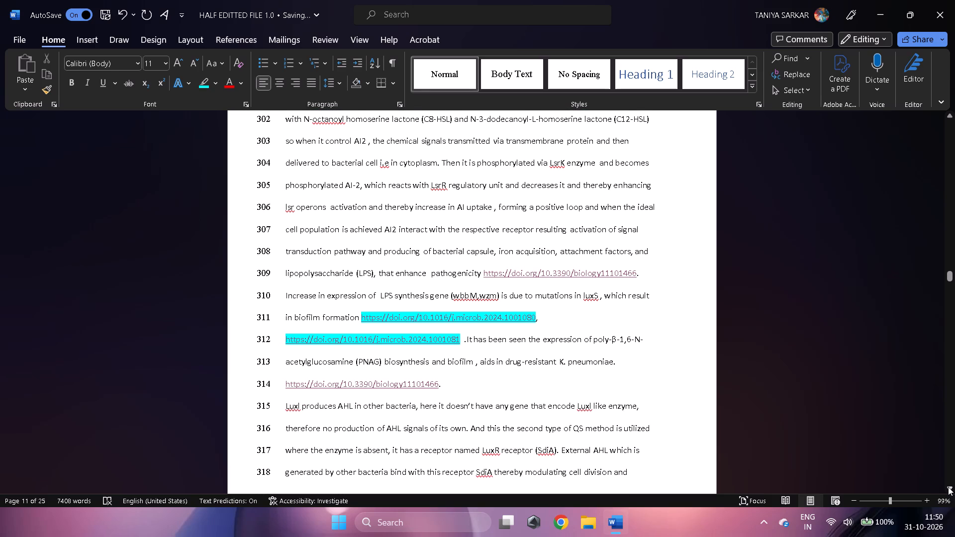
left_click(949, 488)
left_click(949, 488)
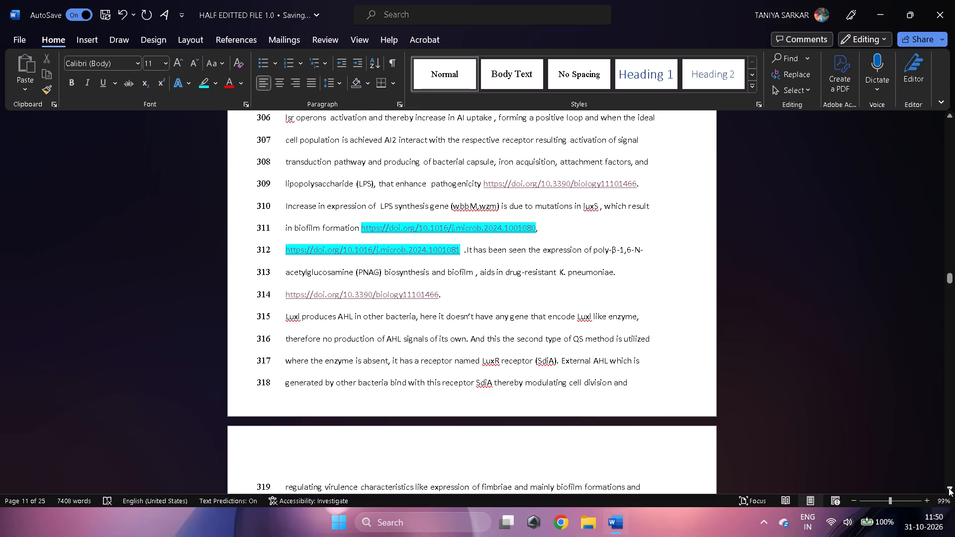
left_click(949, 488)
left_click(949, 488)
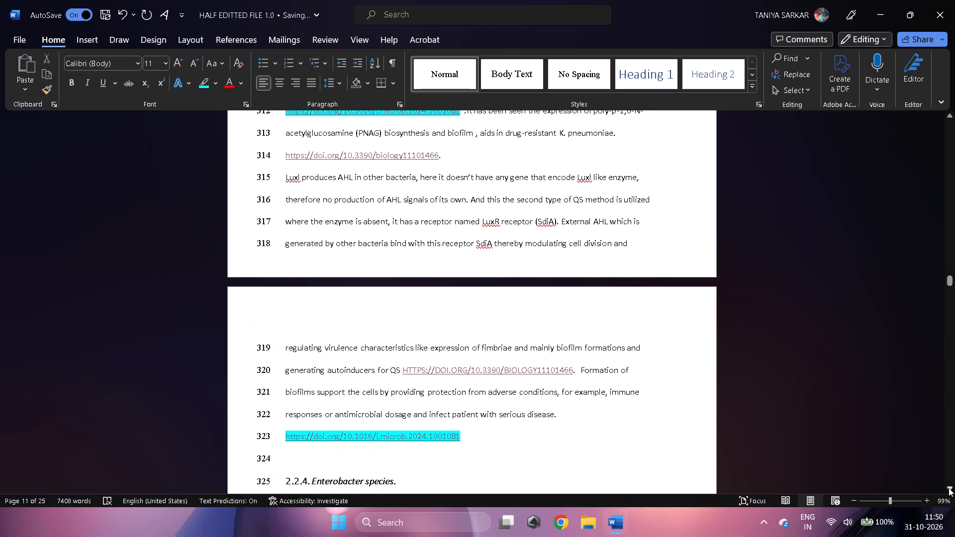
left_click(949, 488)
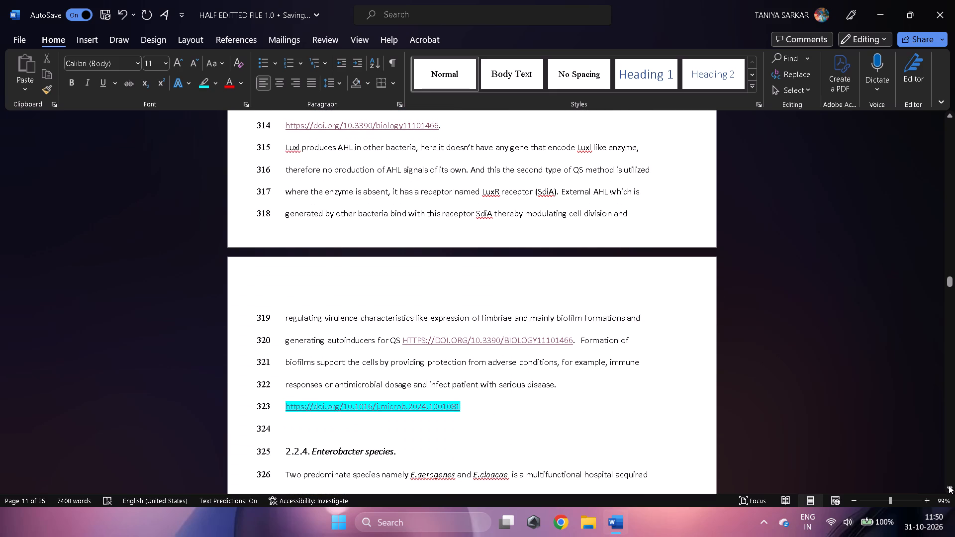
left_click(308, 431)
key("BackSpace")
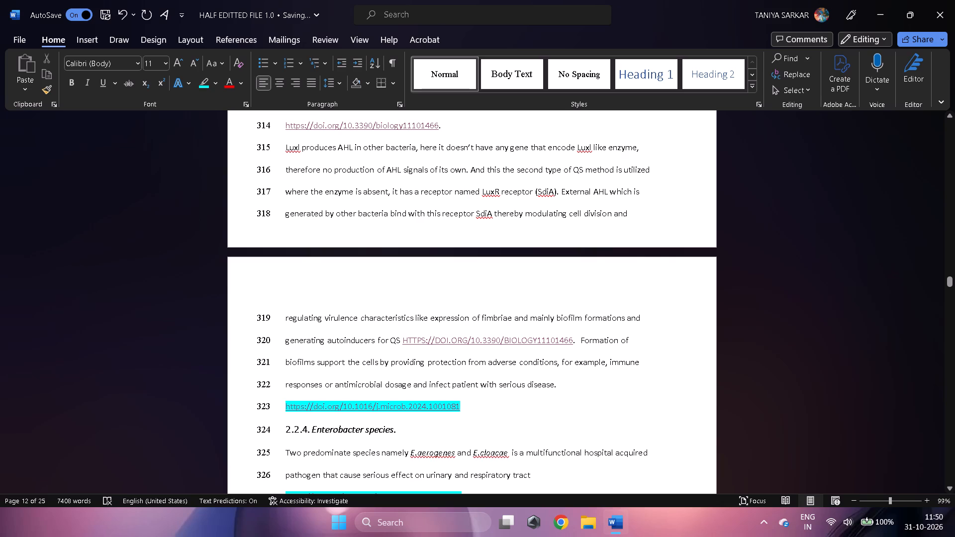
Delete the whole heading "2.2.4. Enterobacter species." above the paragraph starting "Two predominate species".
left_click_drag(408, 432, 265, 436)
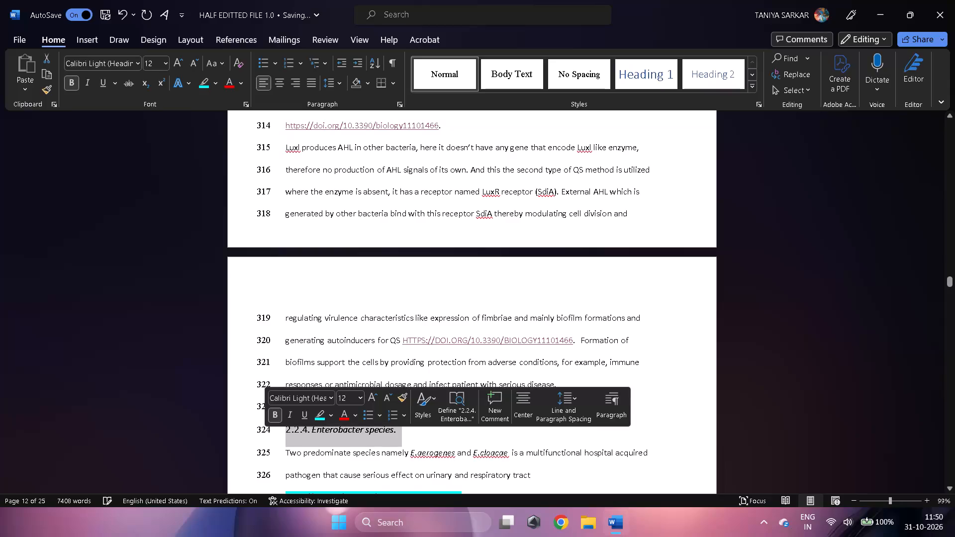
key("BackSpace")
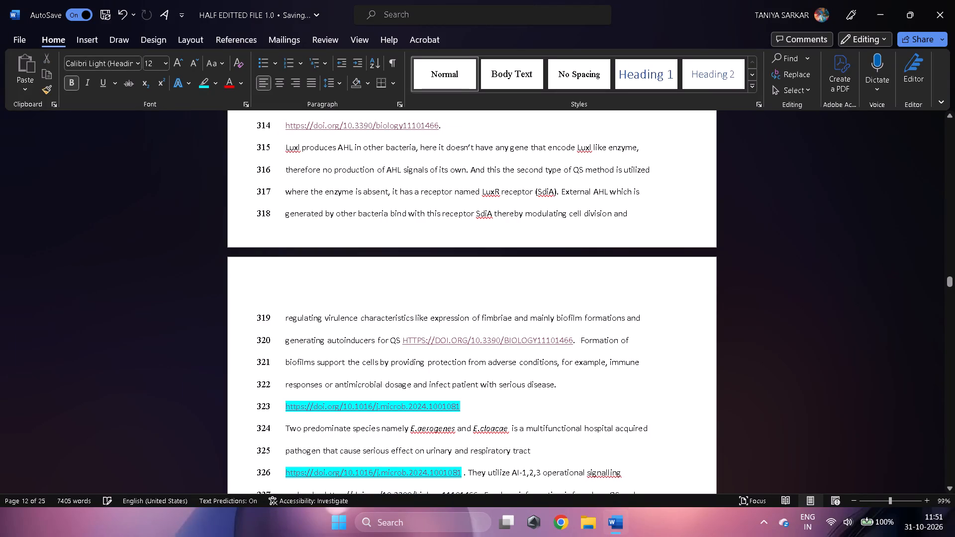
Hyperlink the plain-text biology11101466 DOI after "signalling molecules" by re-entering its period and adding a line break before "Few less information".
left_click(951, 489)
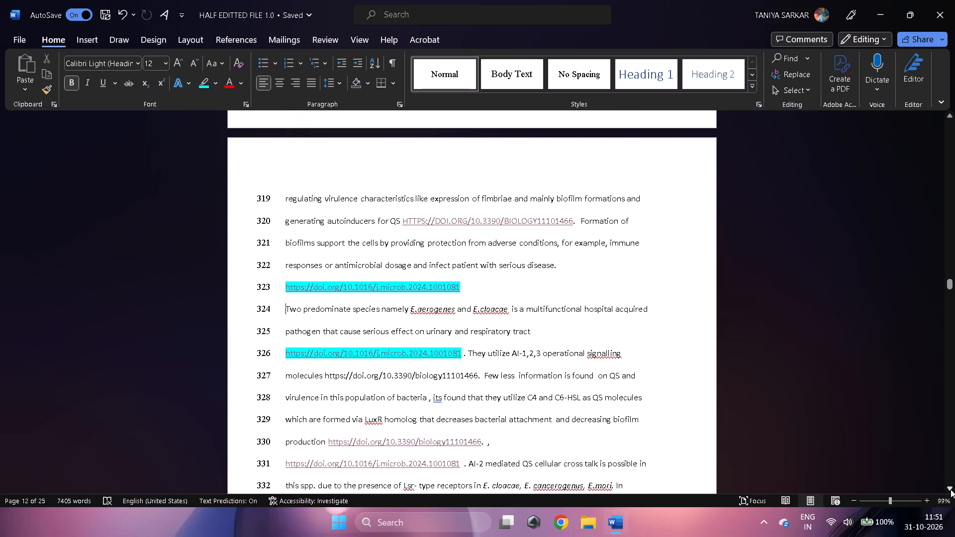
left_click(481, 374)
key("BackSpace")
key("period")
key("Return")
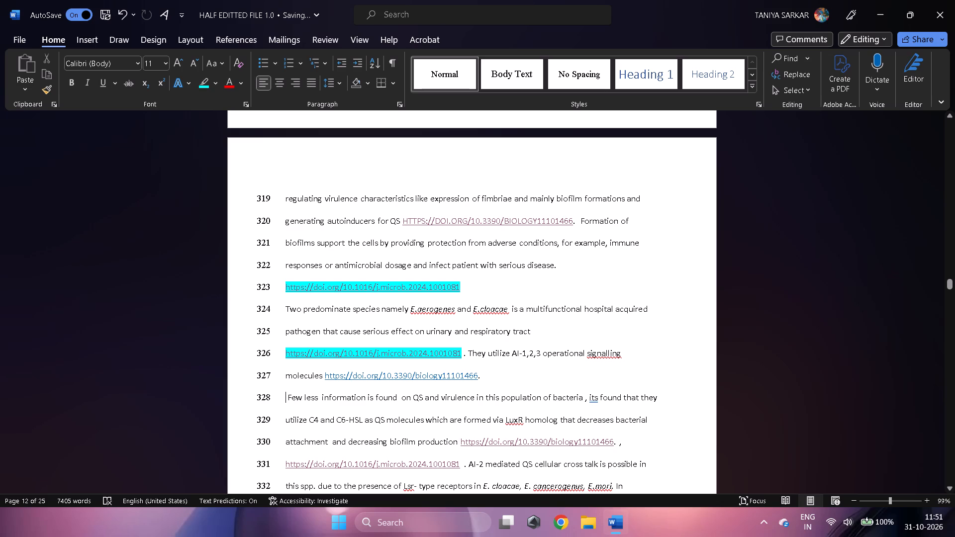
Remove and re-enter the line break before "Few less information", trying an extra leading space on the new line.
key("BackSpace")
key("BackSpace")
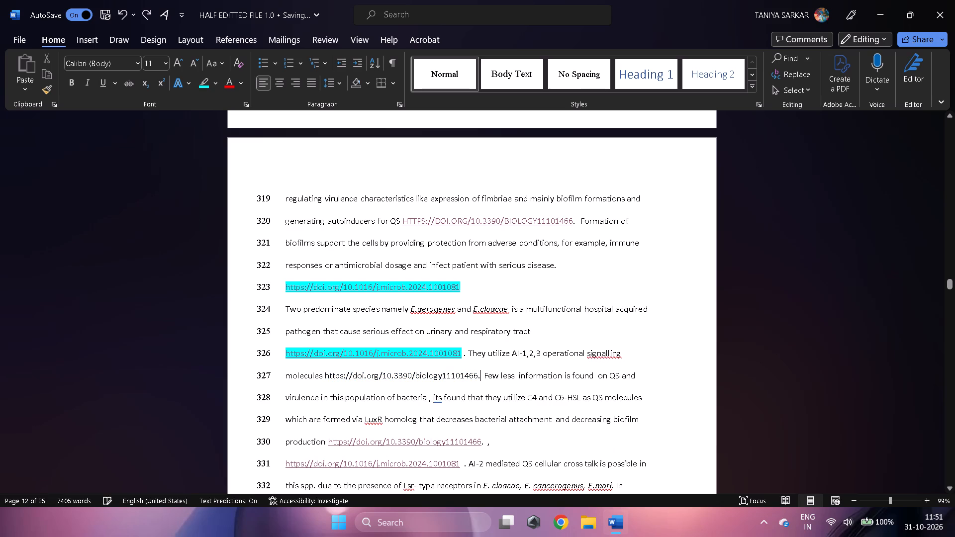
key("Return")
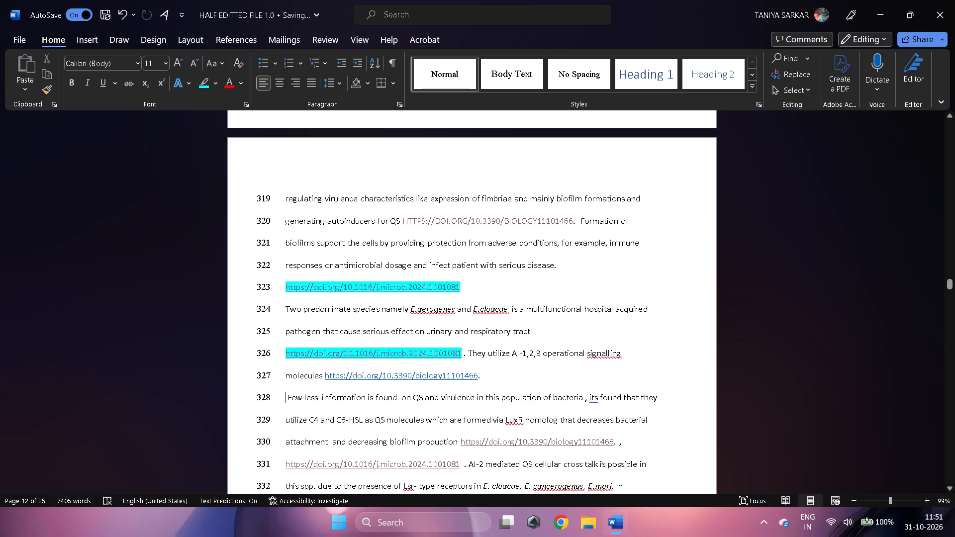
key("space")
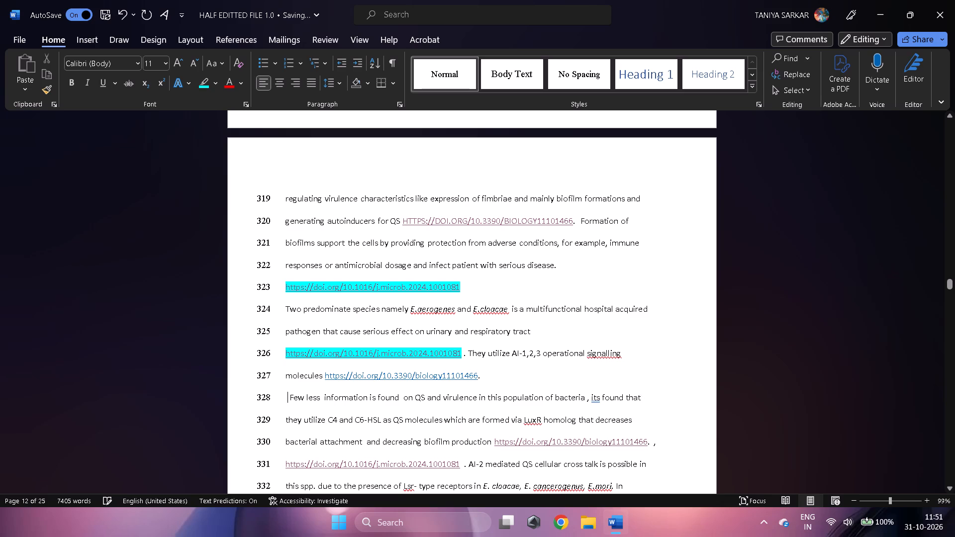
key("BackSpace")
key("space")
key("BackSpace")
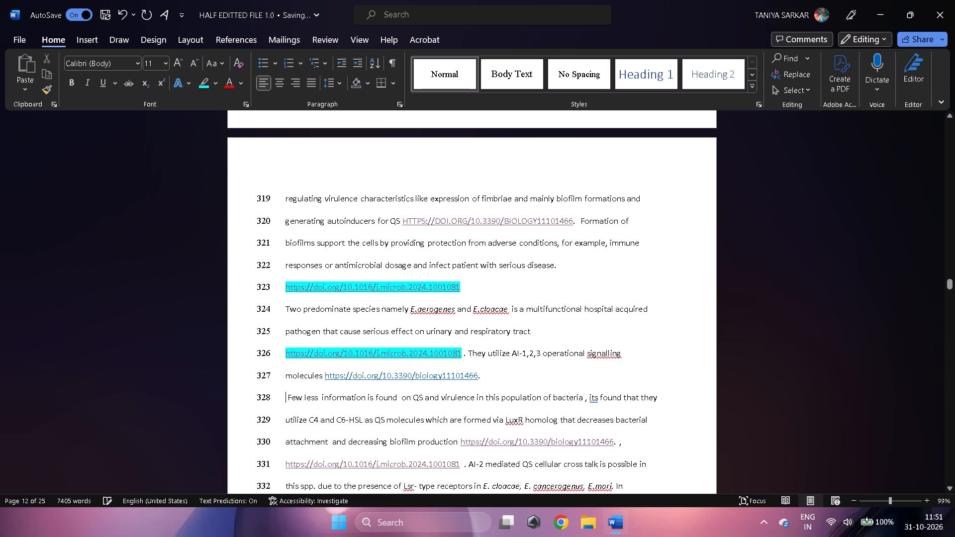
Correct "its" to "it's" in the sentence about C4 and C6-HSL as QS molecules.
left_click(592, 403)
left_click(595, 446)
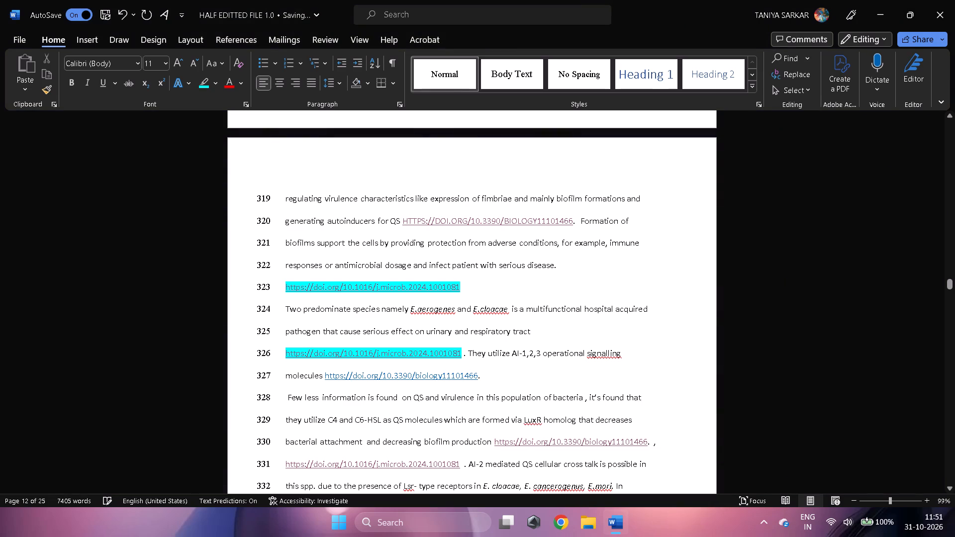
Open the biology11101466 DOI link after "signalling molecules" to test it, and close the browser page.
left_click(468, 378, "ctrl")
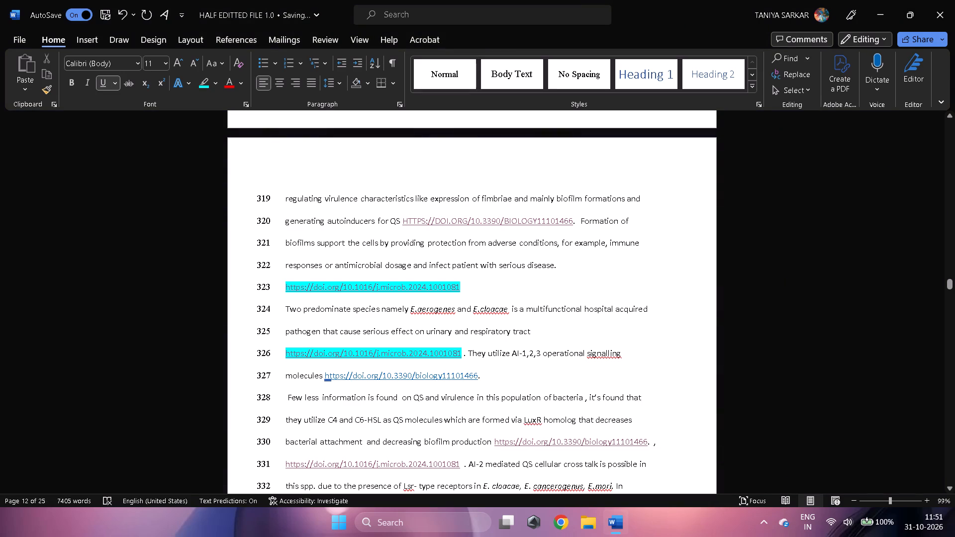
left_click(468, 378, "ctrl")
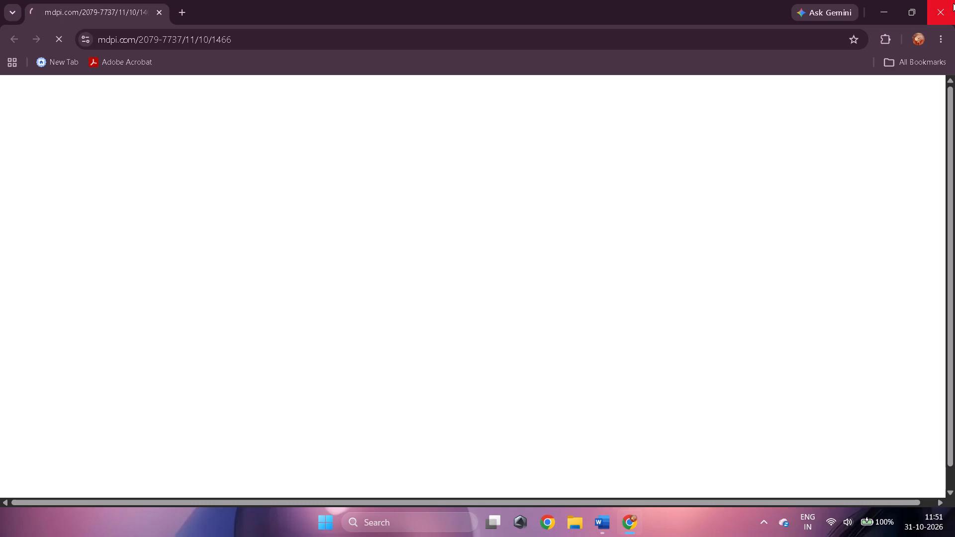
left_click(949, 3)
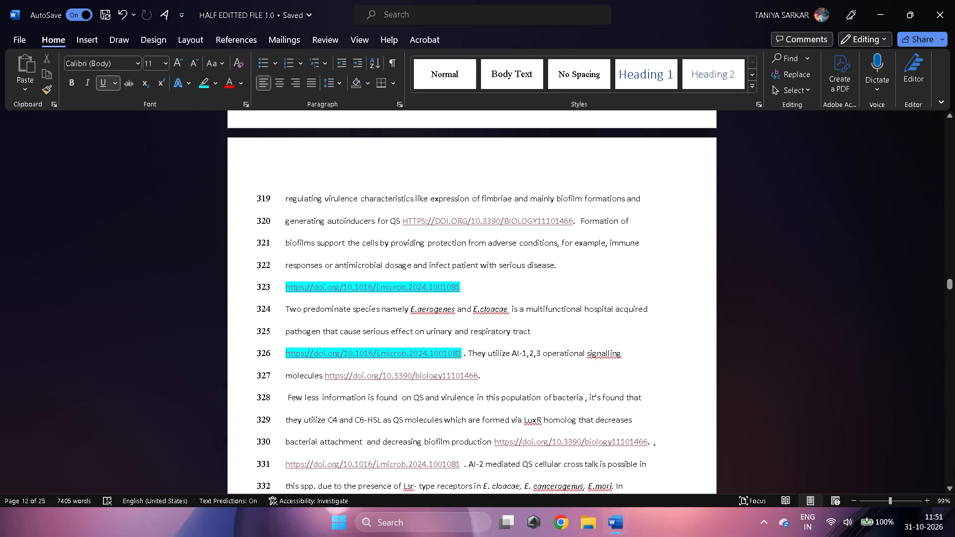
Delete the period between the biology11101466 DOI link after "decreasing biofilm production" and the comma following it.
left_click(949, 488)
left_click(949, 488)
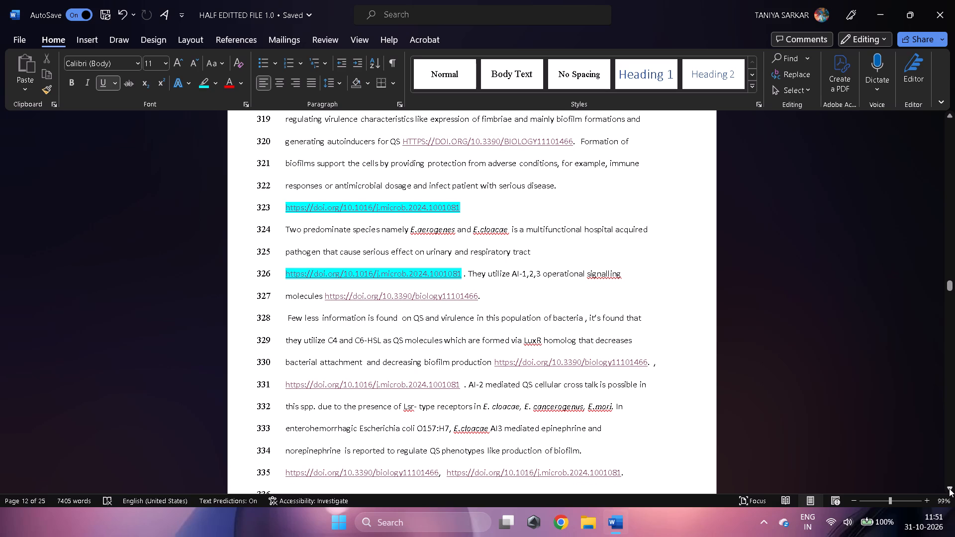
left_click(649, 365)
key("BackSpace")
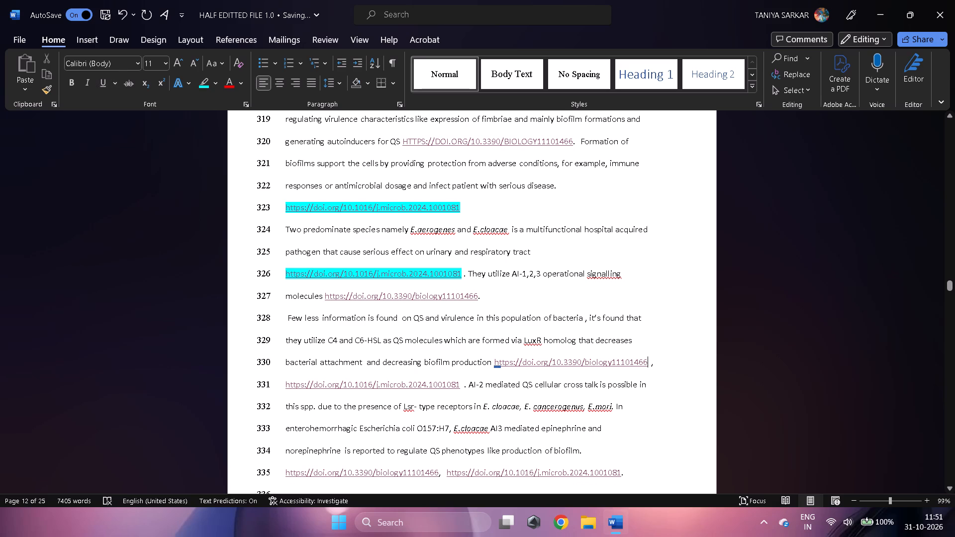
left_click(755, 390)
Delete the three blank lines above the "2.3. Gram-Positive ESKAPE Signaling Circuits" heading.
left_click(950, 488)
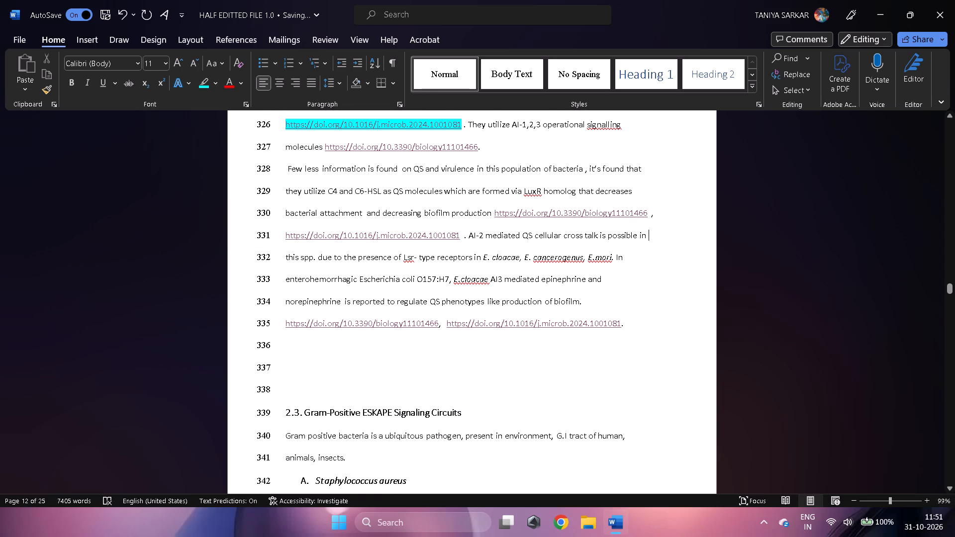
left_click(371, 399)
key("BackSpace")
key("BackSpace")
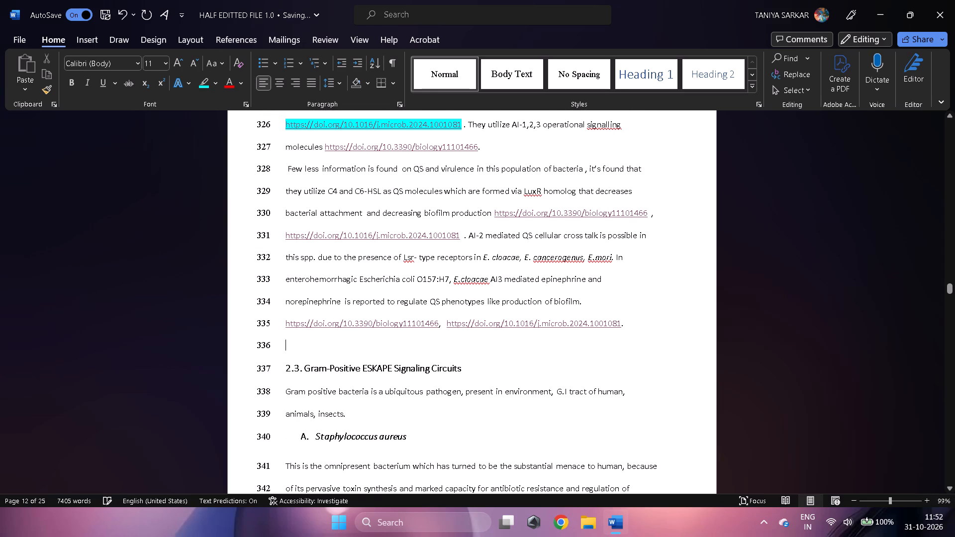
key("BackSpace")
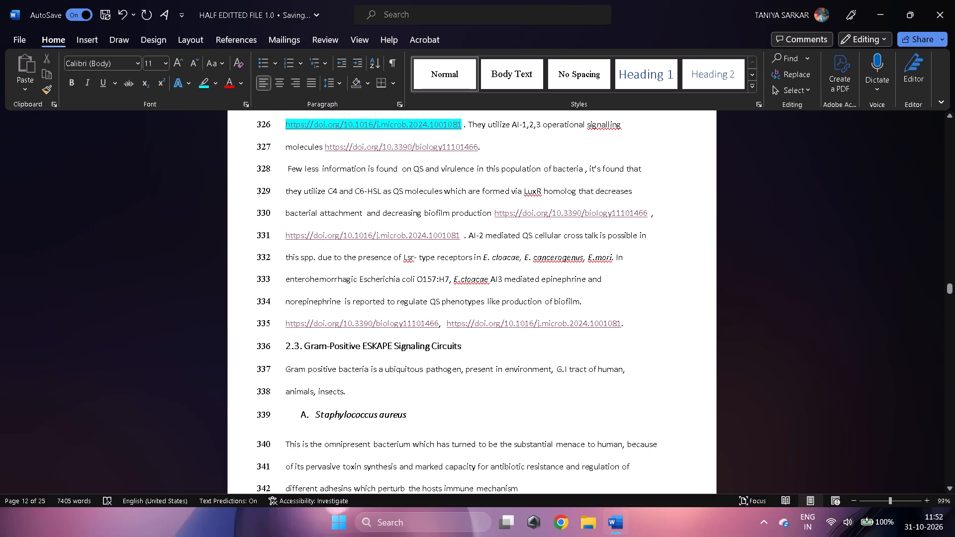
Remove the "A." list lettering and the indent from the Staphylococcus aureus heading.
left_click_drag(311, 413, 289, 413)
key("BackSpace")
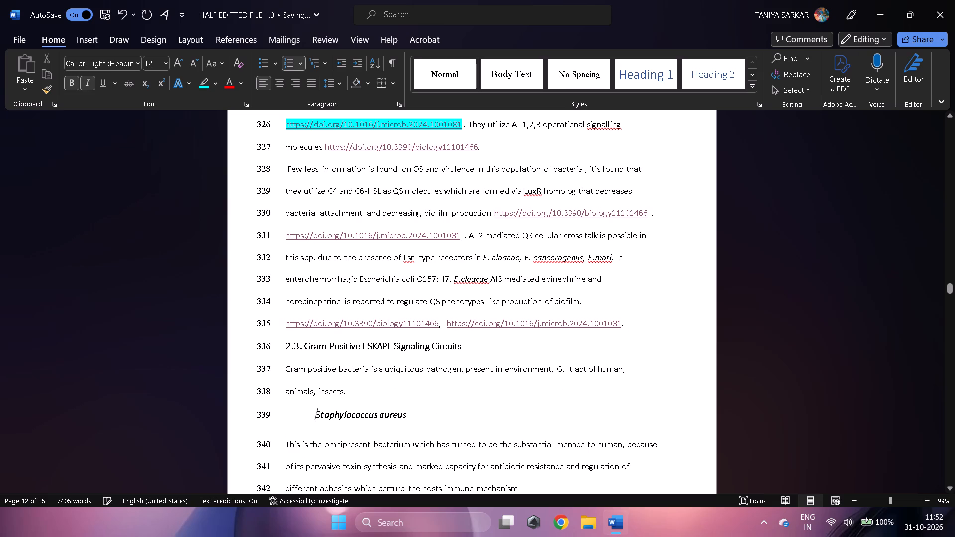
key("BackSpace")
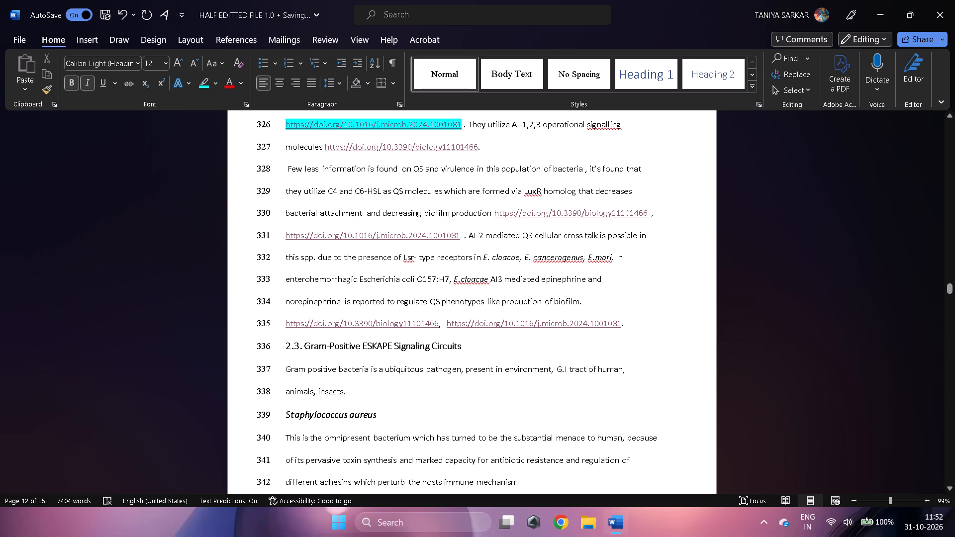
Abbreviate the genus name in the Staphylococcus aureus heading so that it reads "S.aureus".
left_click_drag(348, 417, 305, 416)
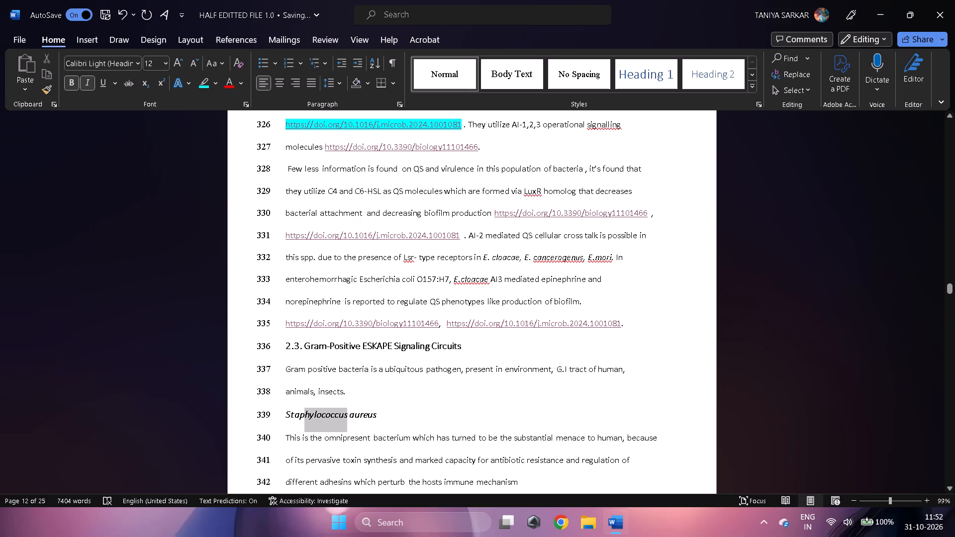
left_click_drag(305, 416, 293, 416)
key("BackSpace")
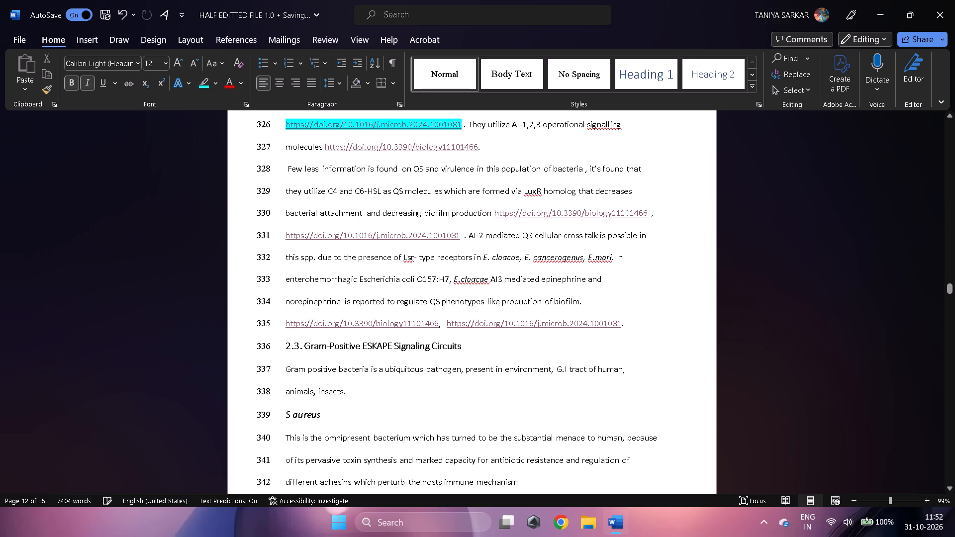
key("Right")
key("BackSpace")
key("period")
Delete "This" from the start of the following paragraph and join it to the S.aureus heading with a space.
left_click_drag(300, 439, 284, 440)
key("BackSpace")
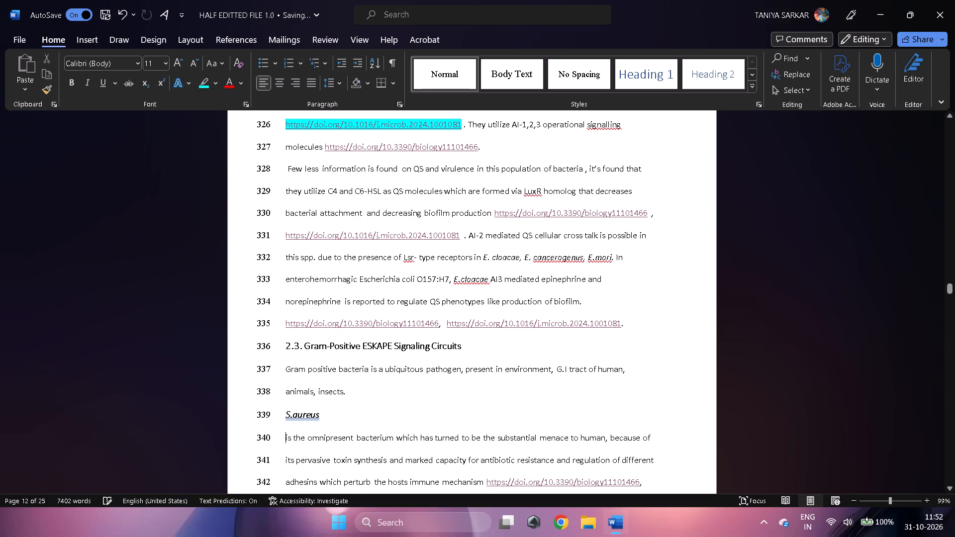
key("BackSpace")
key("space")
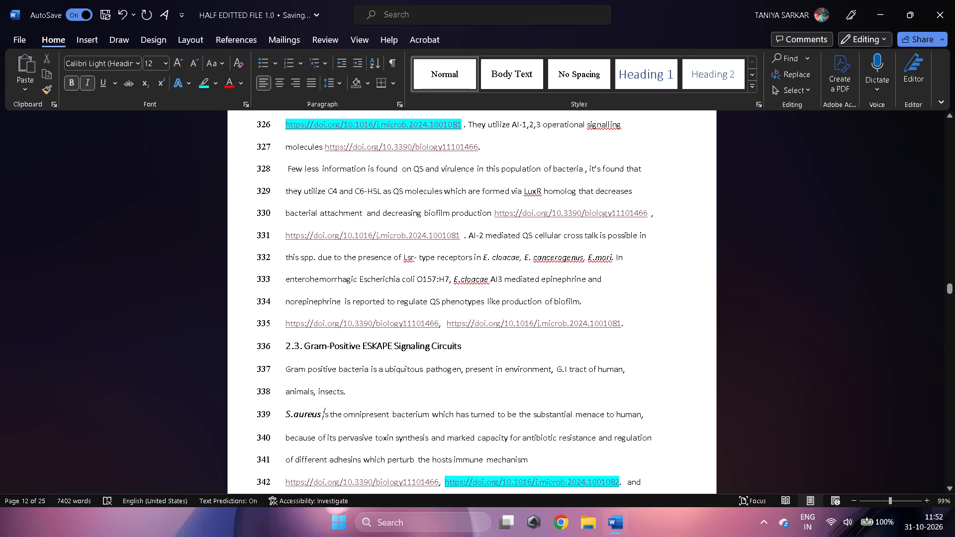
Remove the bold formatting from "S.aureus" at the start of the merged paragraph.
left_click_drag(321, 415, 286, 414)
left_click(291, 399)
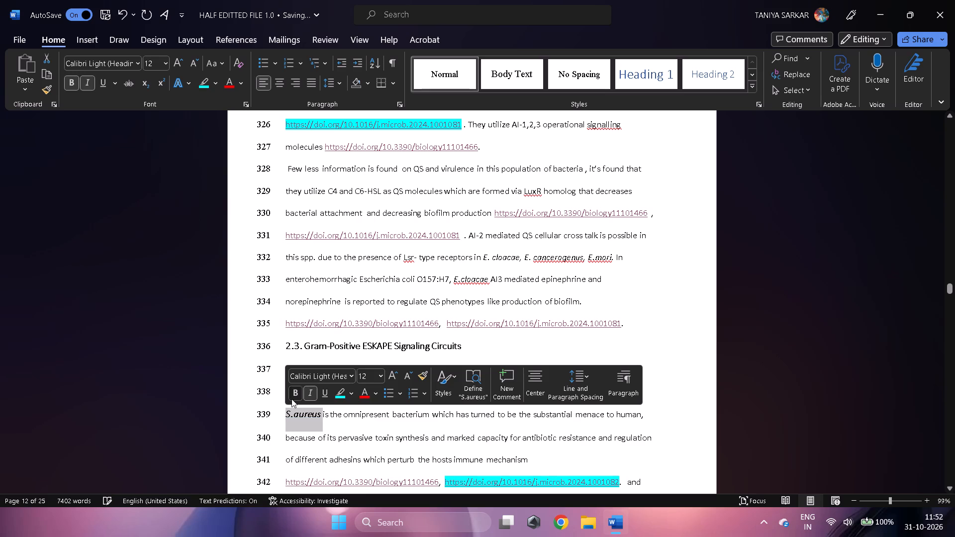
left_click(411, 436)
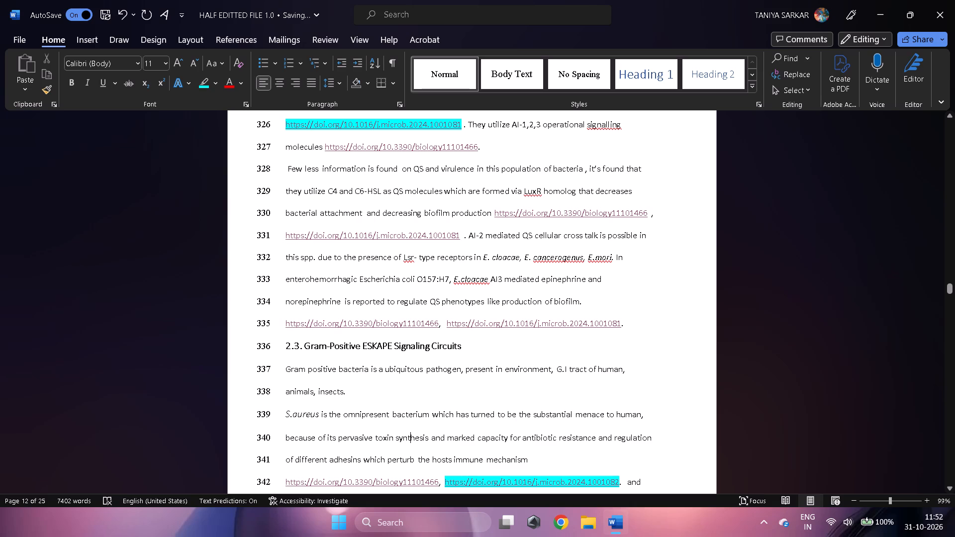
Delete the periods after the two highlighted microb.2024.1001082 DOI links preceding "and specifically causing" and "Few bacteria".
left_click(950, 488)
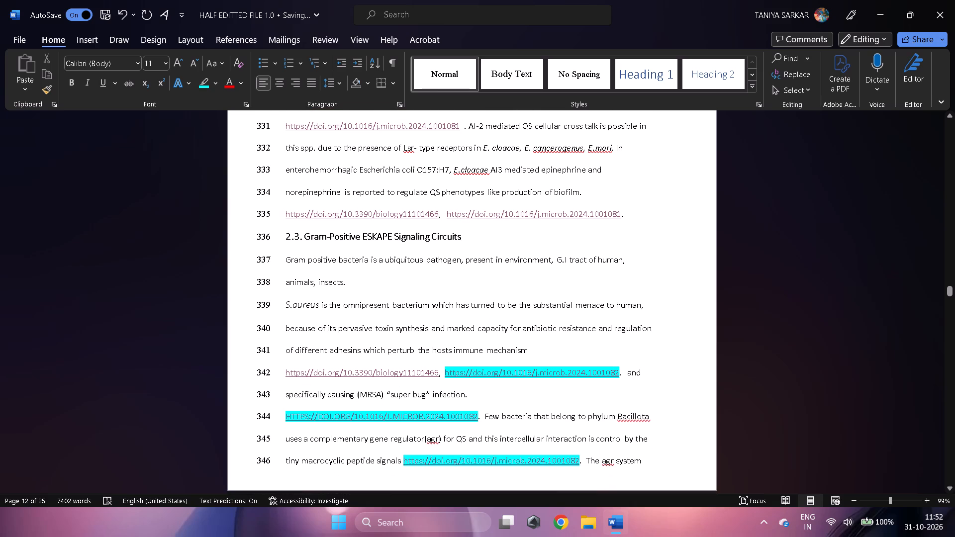
left_click(623, 375)
key("BackSpace")
left_click(479, 418)
key("BackSpace")
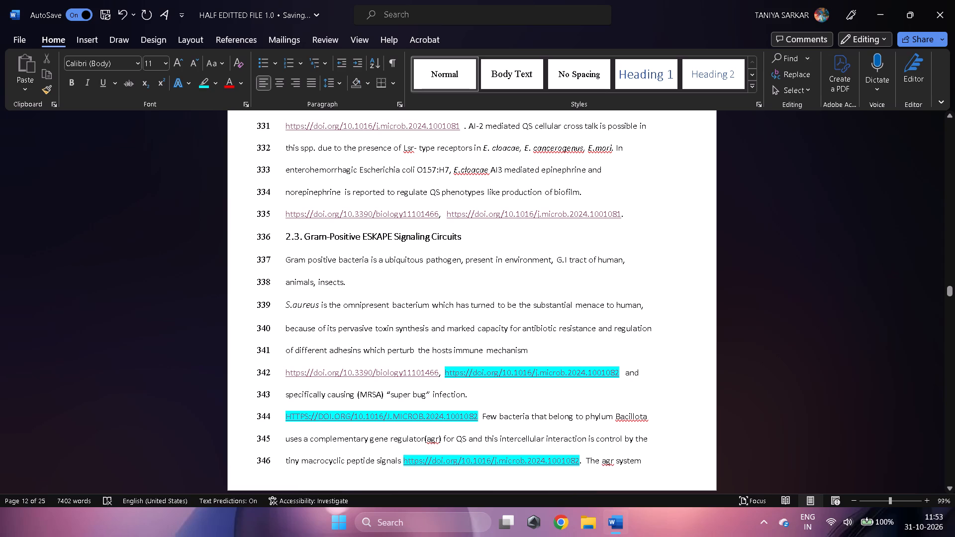
Italicize the phylum name "Bacillota" in the sentence starting "Few bacteria".
left_click_drag(645, 421, 619, 421)
left_click_drag(619, 421, 614, 422)
left_click(622, 401)
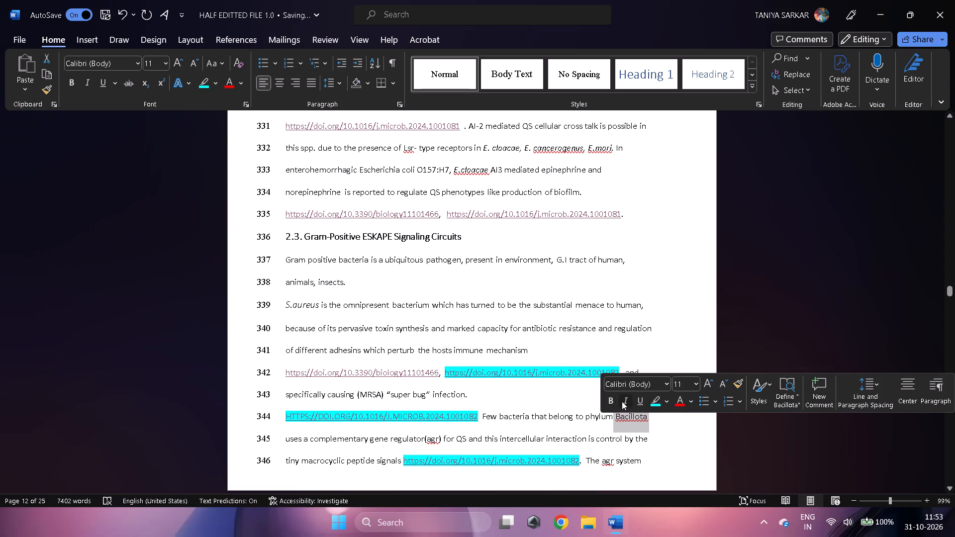
left_click(682, 436)
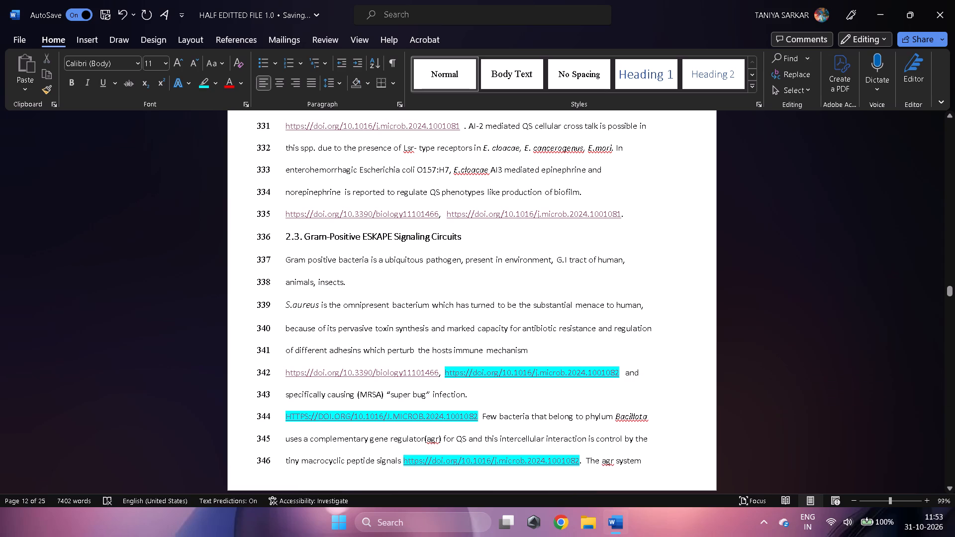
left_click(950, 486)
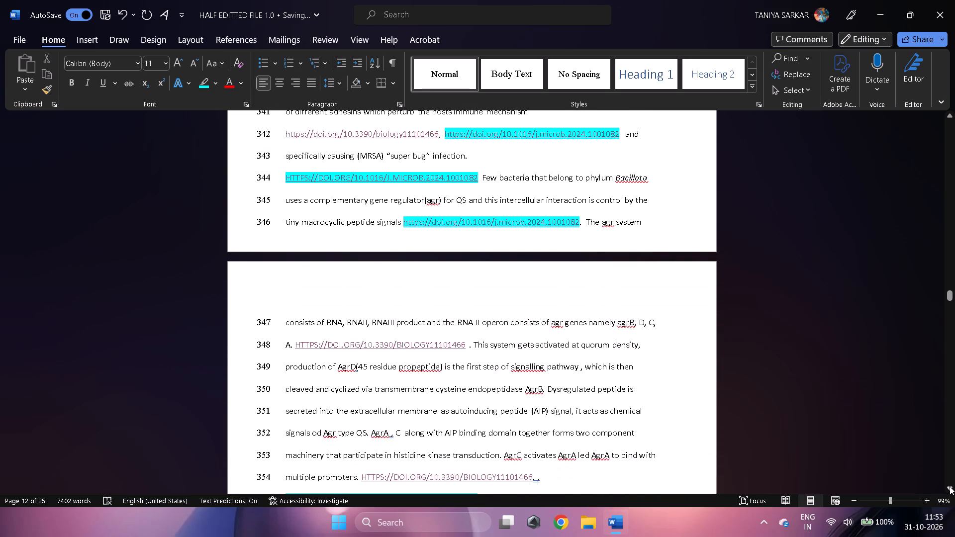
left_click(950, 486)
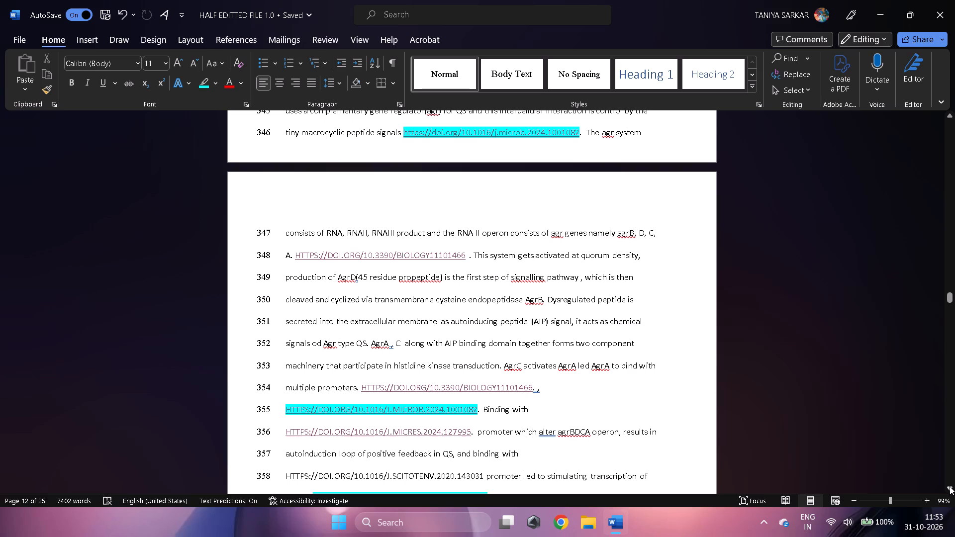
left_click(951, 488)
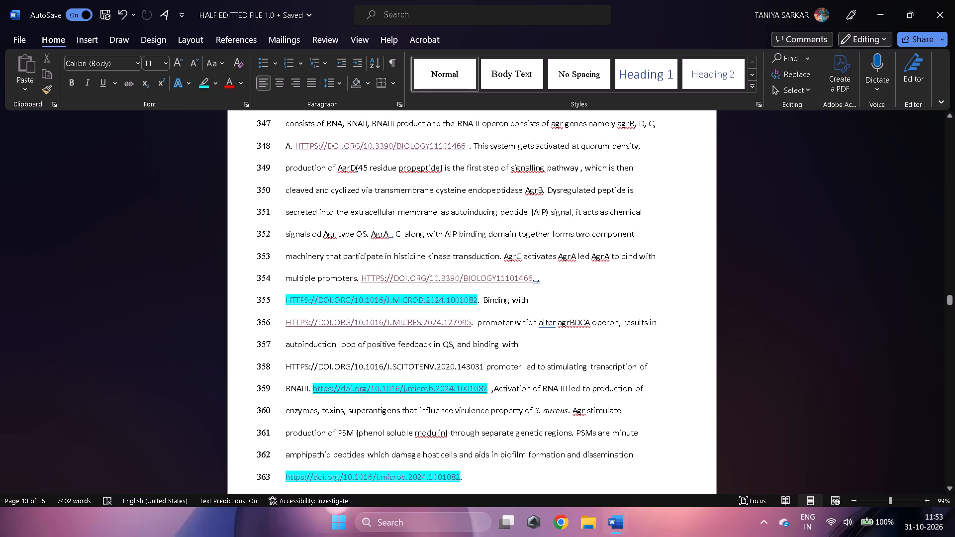
Turn the plain SCITOTENV.2020.143031 DOI into a hyperlink without an added period, and open the link to check its target article.
left_click(483, 366)
type(".")
key("space")
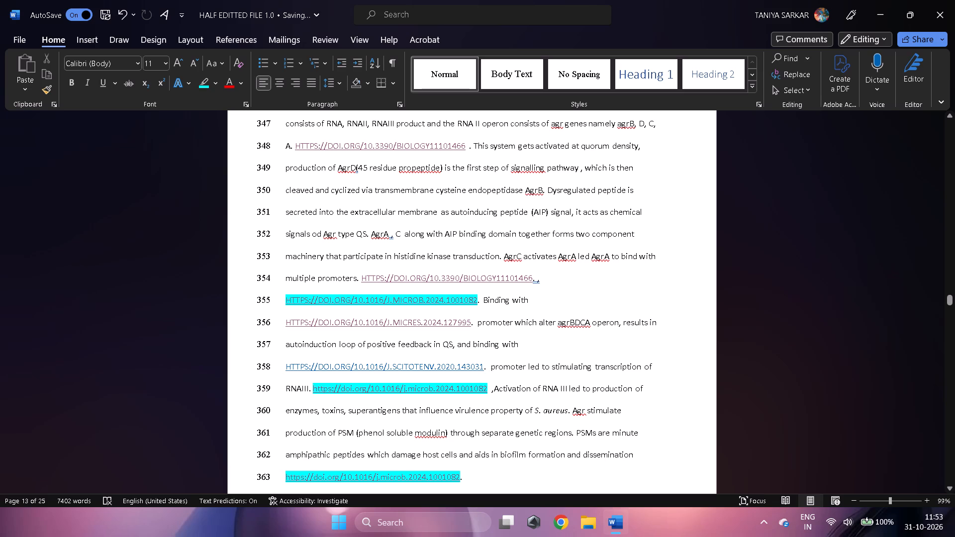
key("BackSpace")
key("BackSpace")
key("BackSpace")
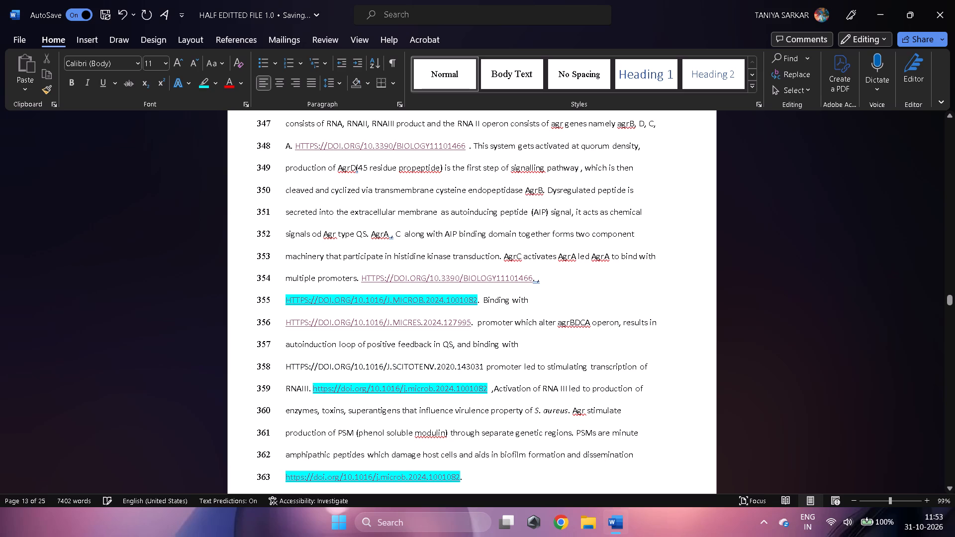
key("space")
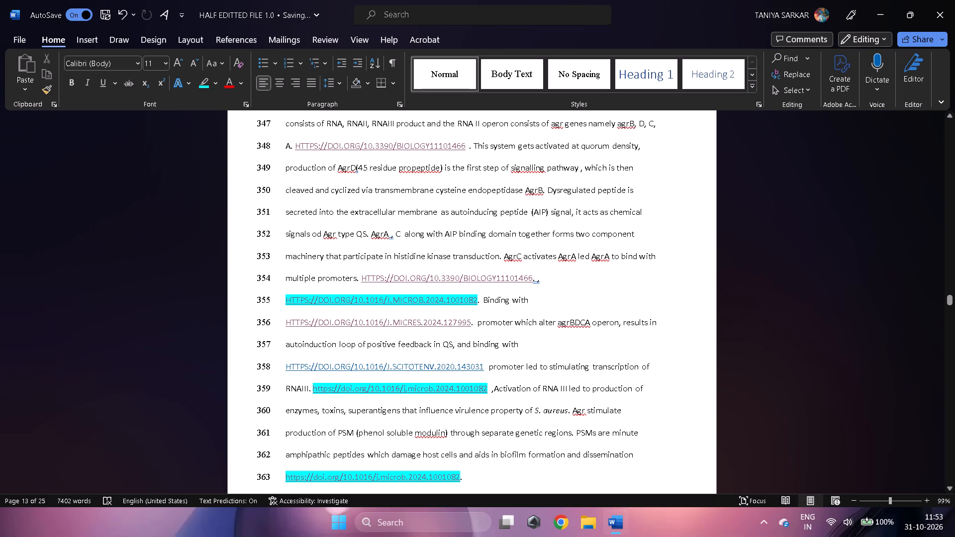
left_click(455, 369, "ctrl")
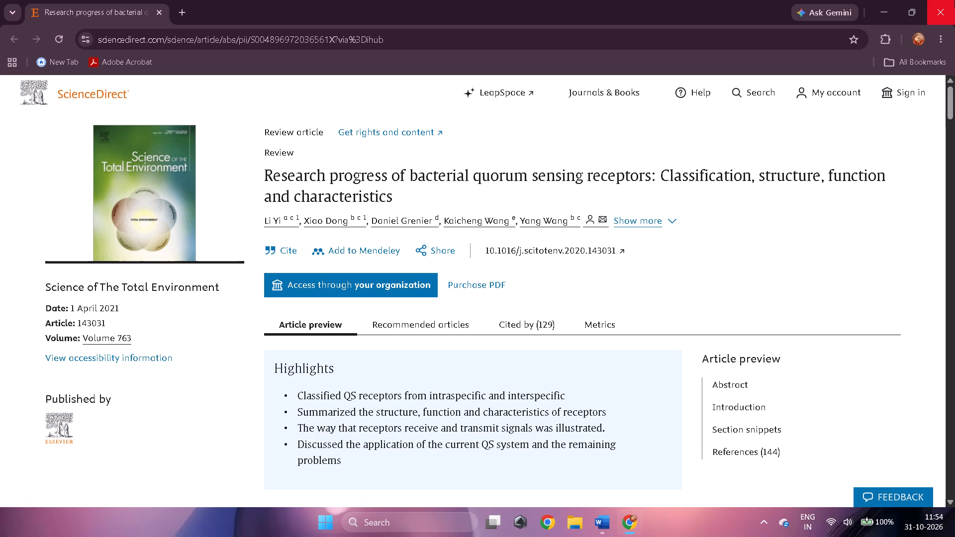
left_click(953, 3)
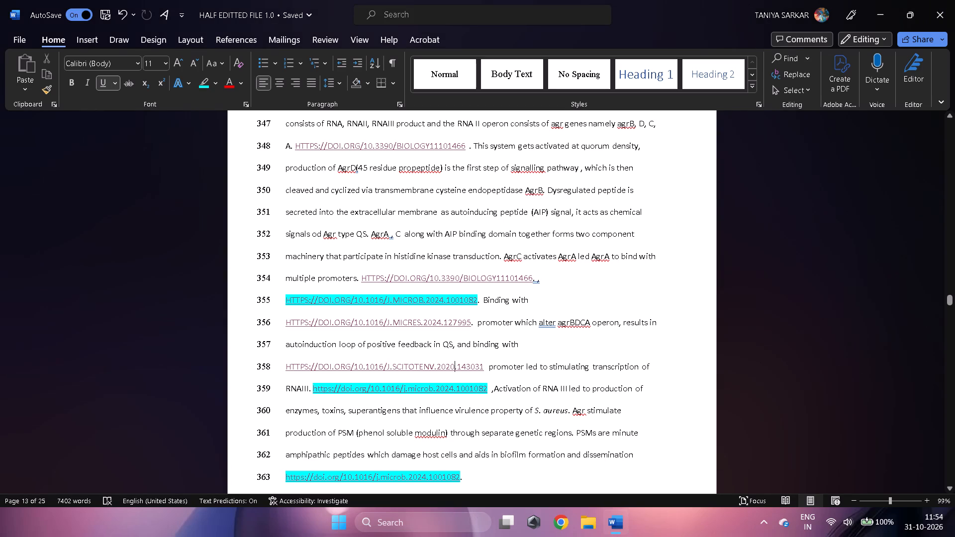
Delete the period after the MICRES.2024.127995 DOI link, keeping a space before "promoter which alter".
left_click(475, 323)
key("BackSpace")
key("BackSpace")
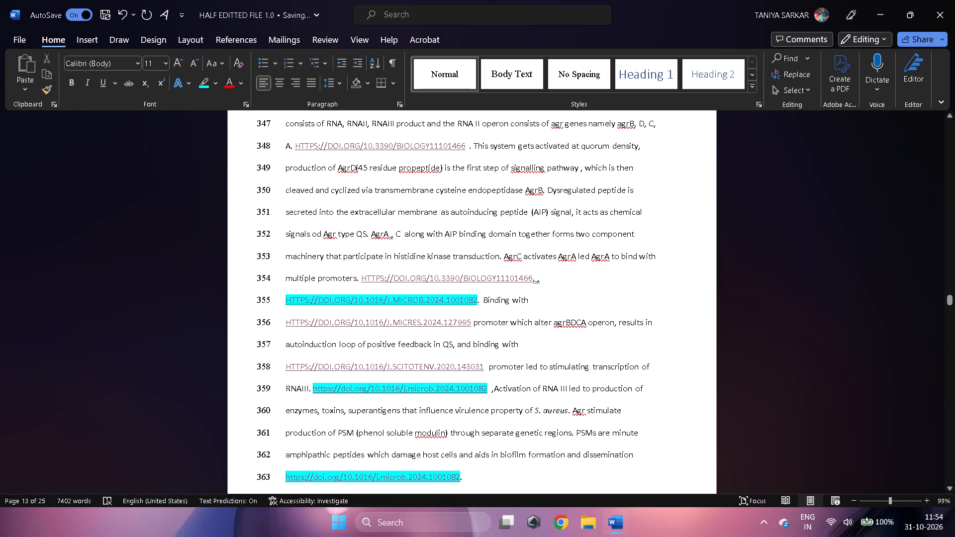
key("space")
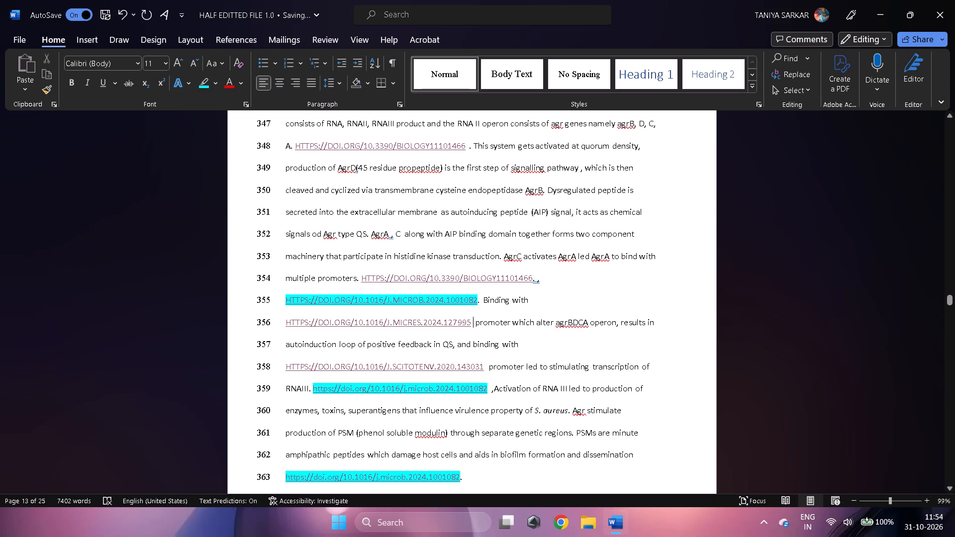
Remove the period after "RNAIII" and replace the comma before "Activation of RNA III" with a period directly after the DOI link.
left_click(312, 388)
key("BackSpace")
key("BackSpace")
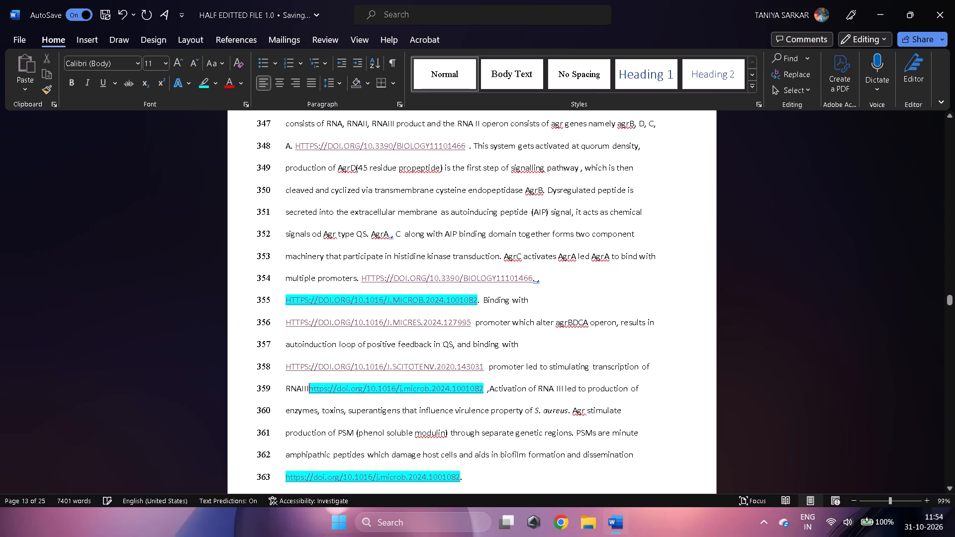
key("space")
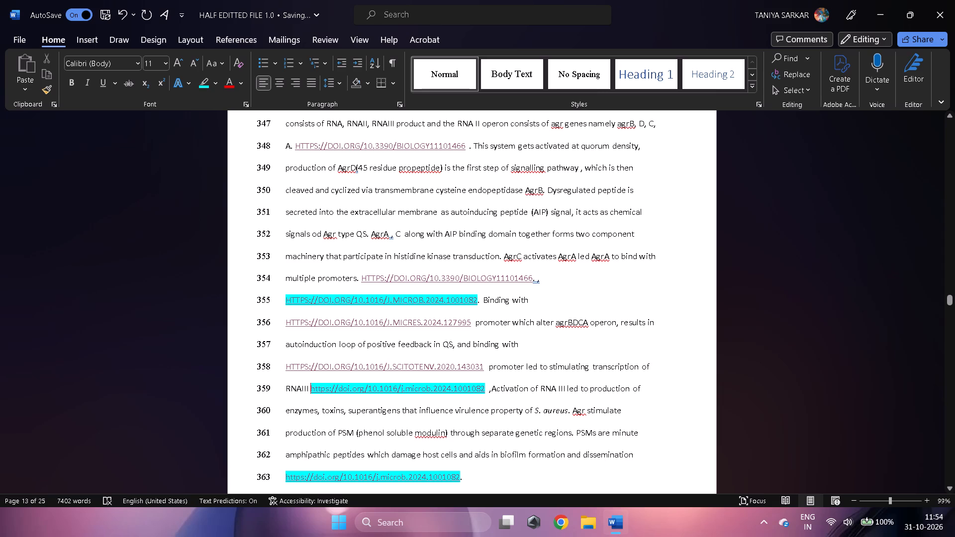
left_click(490, 392)
key("BackSpace")
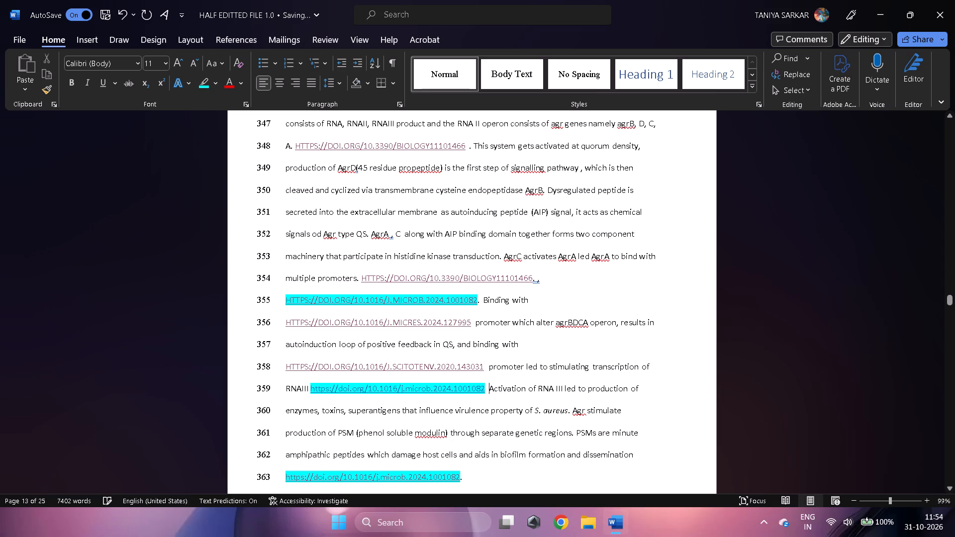
key("BackSpace")
type(".")
key("space")
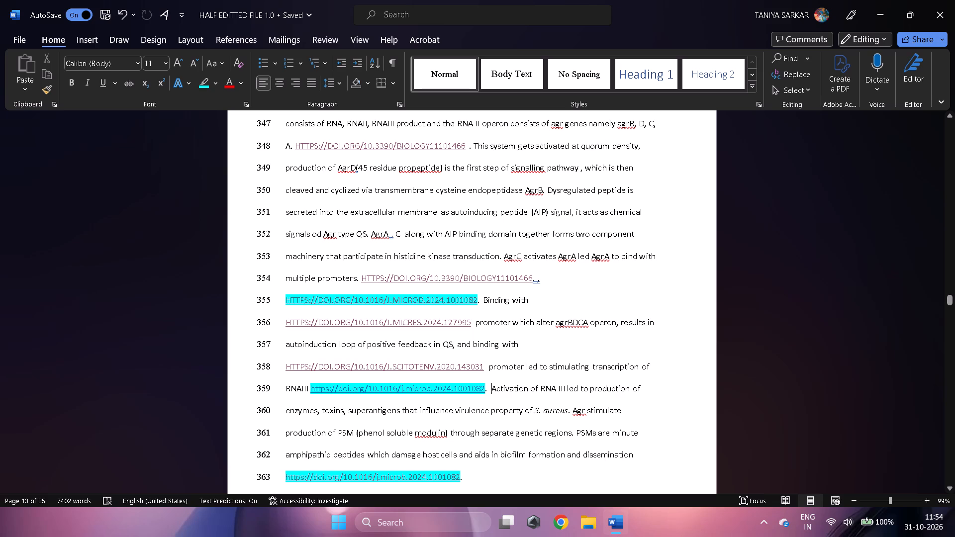
Delete the "Enterococcus faecium" heading above the paragraph starting "In E.faecium".
left_click(954, 490)
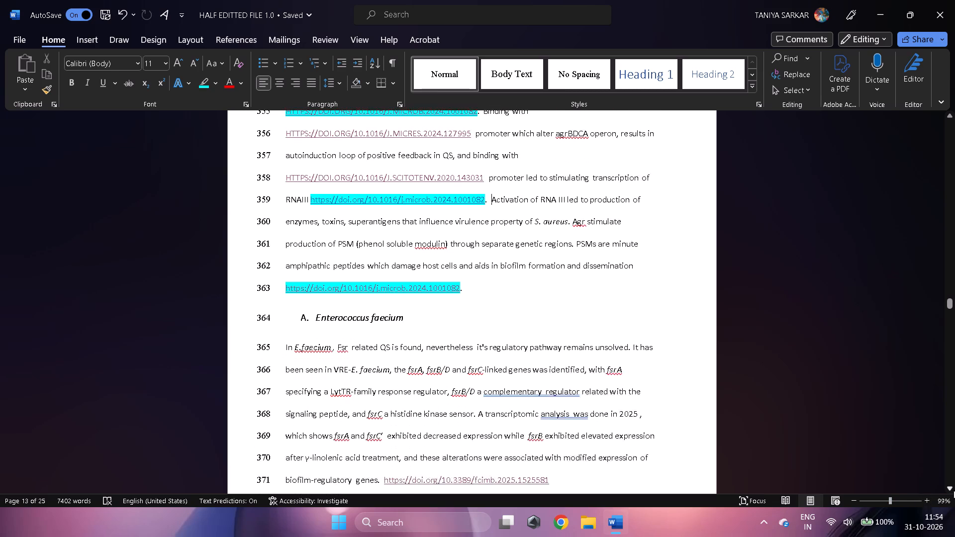
left_click_drag(423, 253, 279, 260)
key("BackSpace")
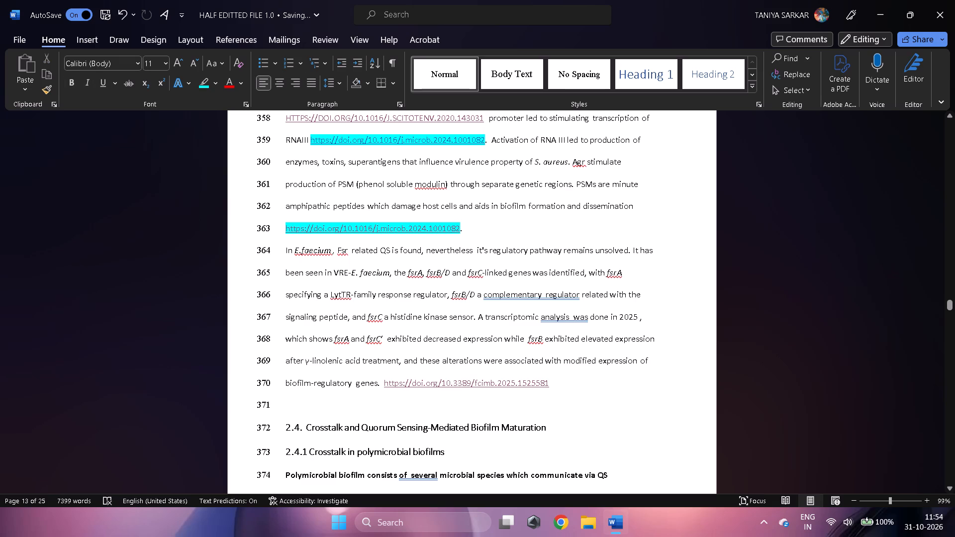
Accept the single-space grammar corrections for "complementary regulator" and "analysis was" in the E.faecium paragraph.
left_click(515, 299)
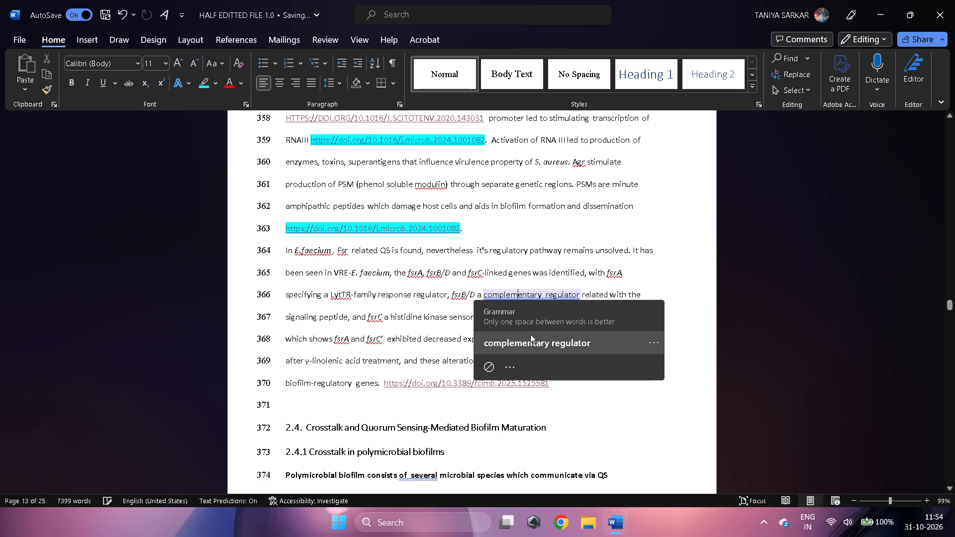
left_click(532, 339)
left_click(580, 318)
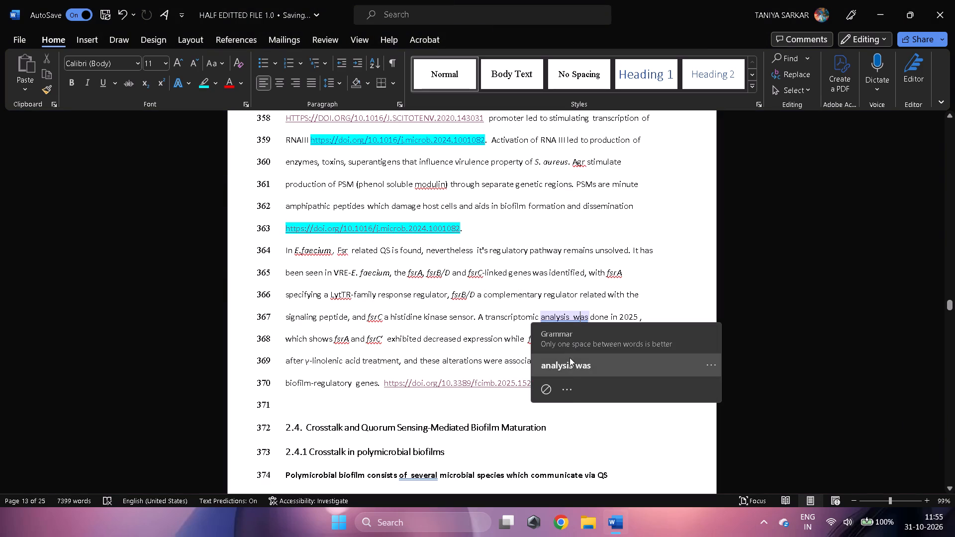
left_click(569, 365)
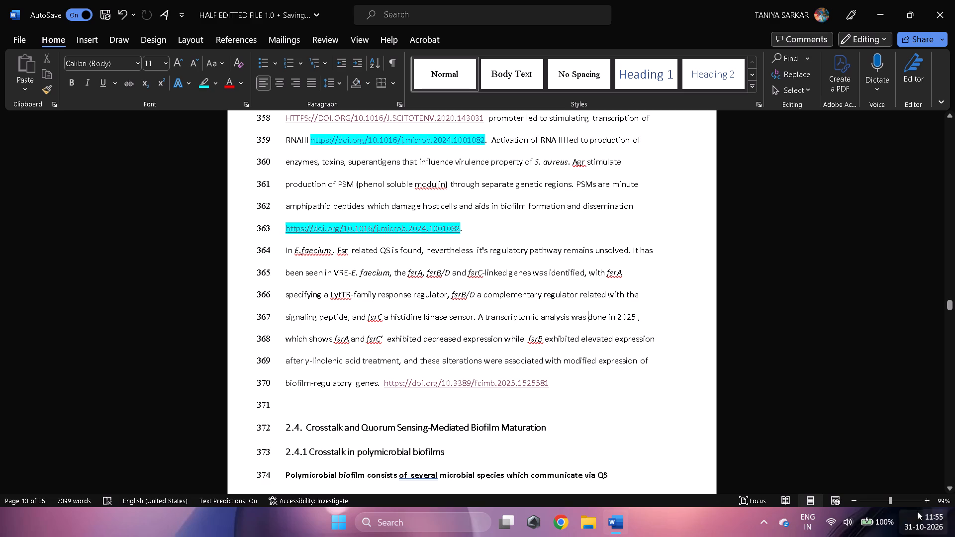
Remove the bold formatting from the section 2.4.1 text running from "Polymicrobial biofilm consists" to "It has been seen in that".
left_click(950, 491)
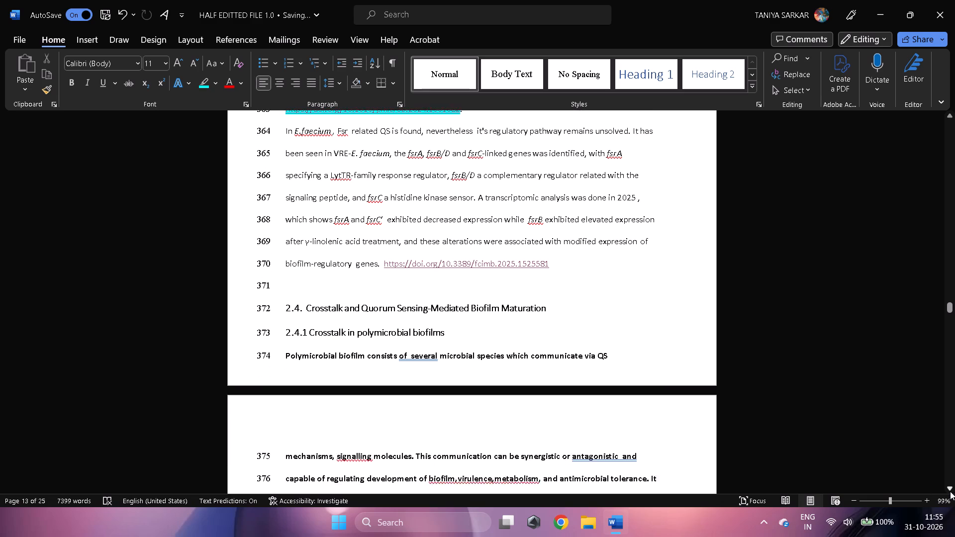
left_click(950, 491)
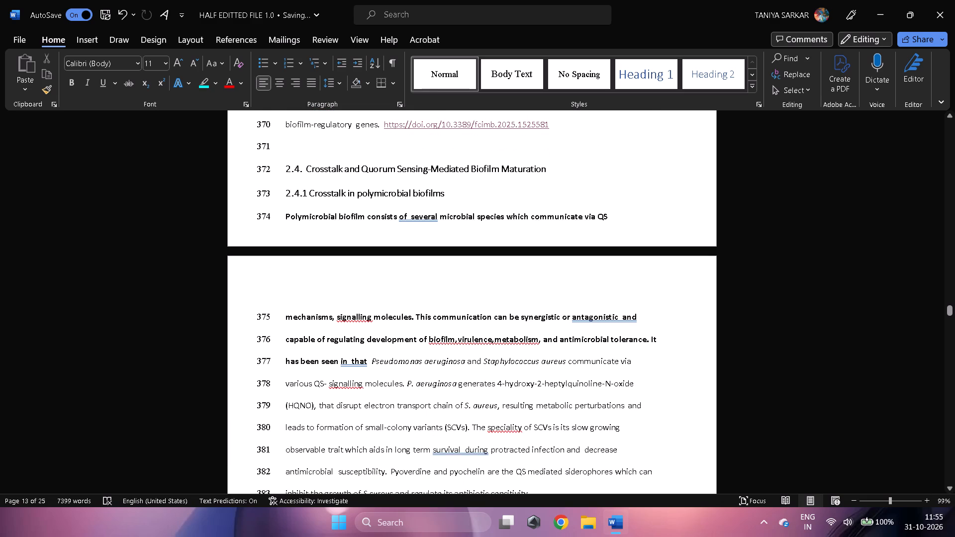
left_click_drag(286, 217, 523, 255)
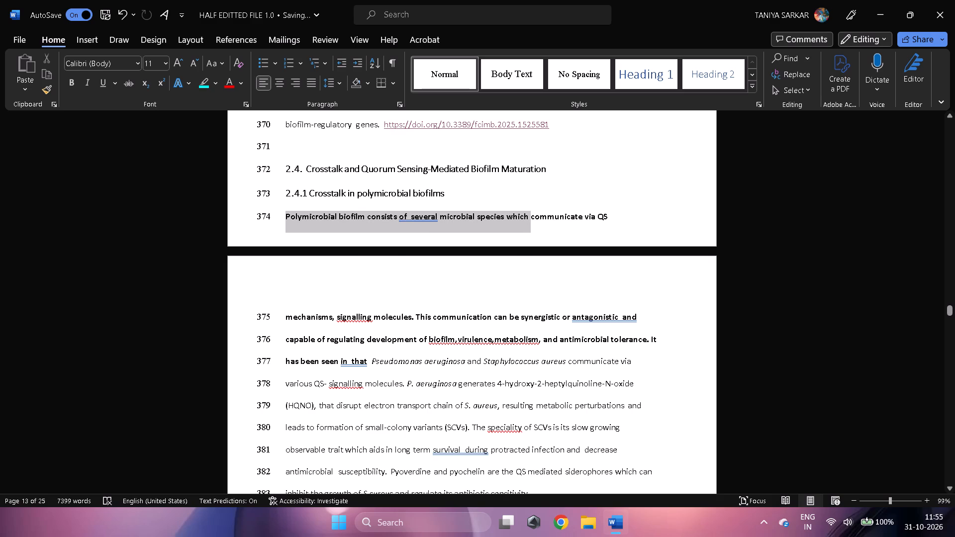
left_click_drag(523, 255, 452, 338)
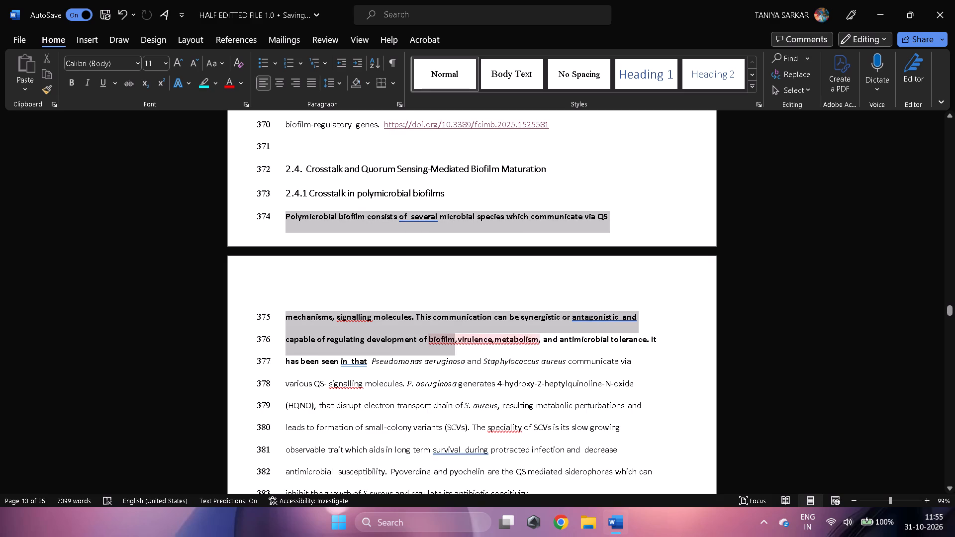
left_click_drag(452, 338, 367, 361)
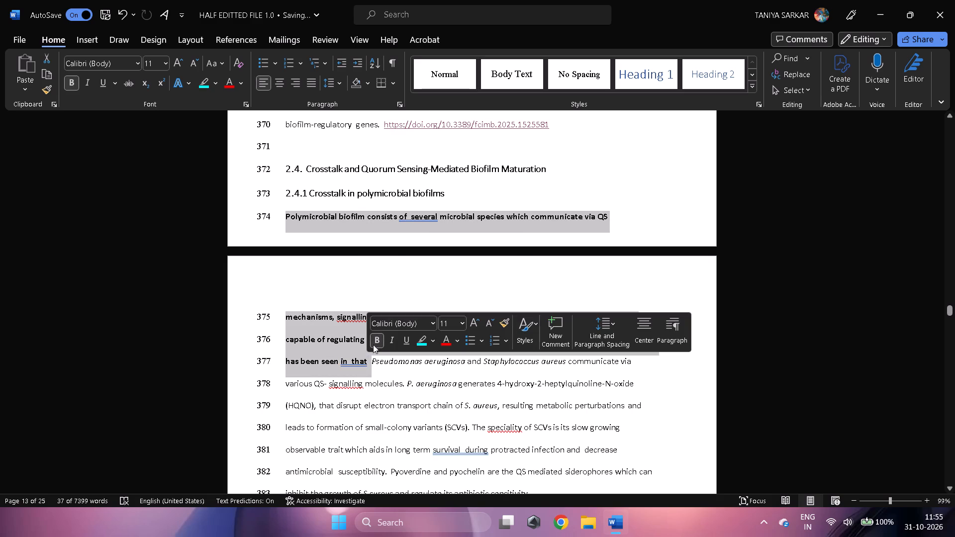
left_click(374, 340)
Accept the single-space grammar correction for "of several" in the first sentence of section 2.4.1.
left_click(416, 225)
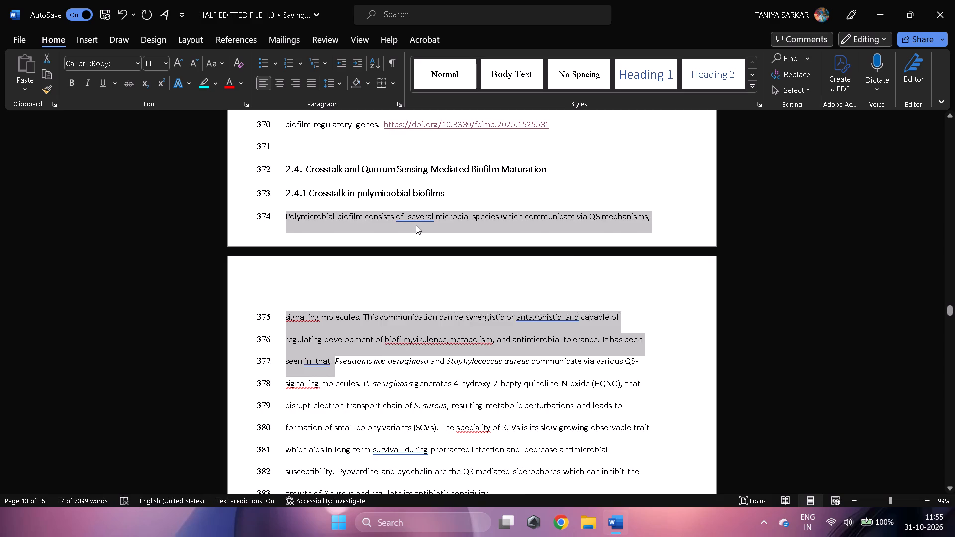
left_click(414, 263)
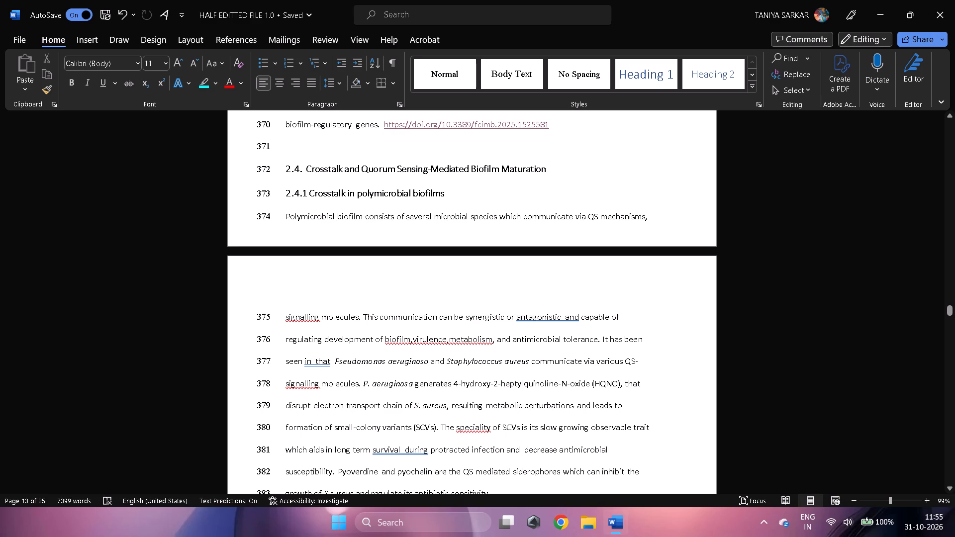
Ignore the spelling flag on "biofilm,virulence,metabolism" in section 2.4.1.
left_click(417, 344)
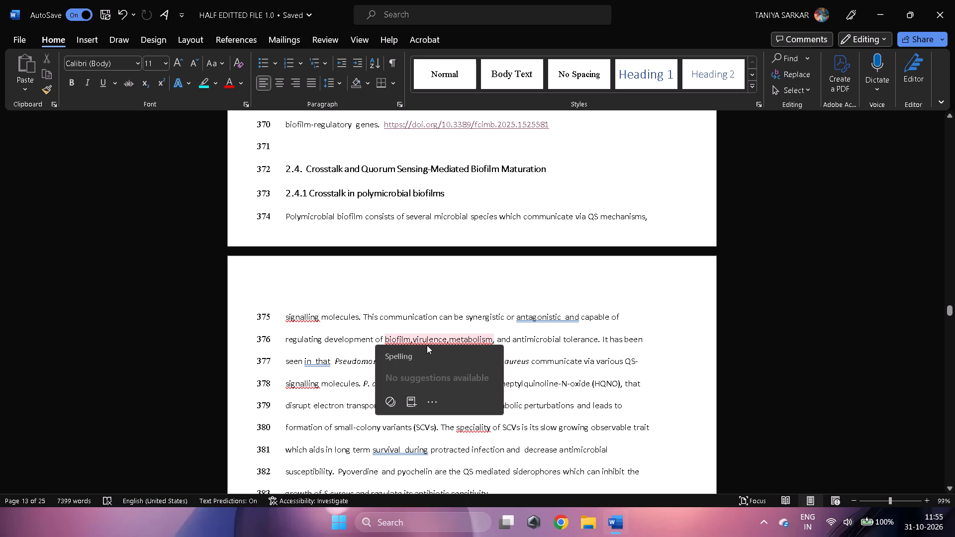
left_click(394, 402)
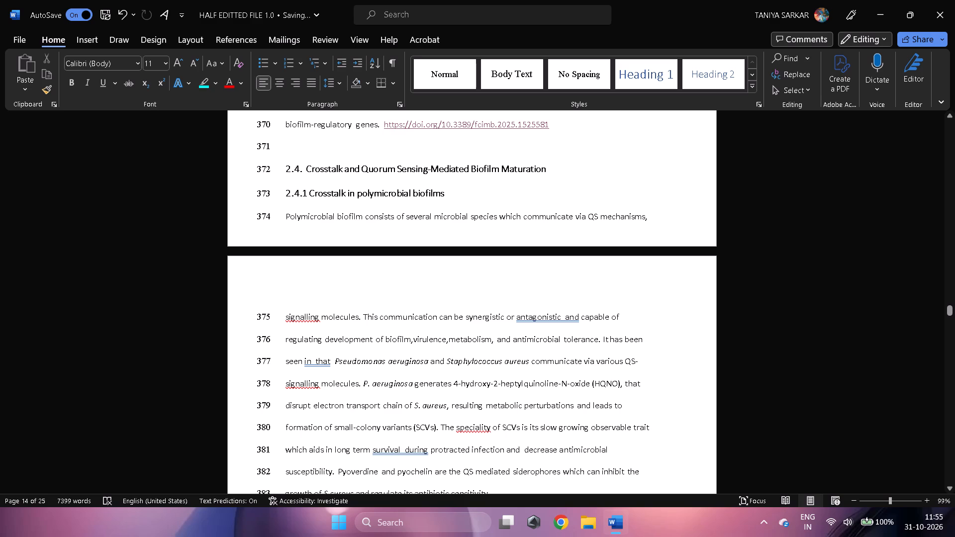
Abbreviate "Pseudomonas aeruginosa" to "P.aeruginosa" and "Staphylococcus aureus" to "S.aureus" in the sentence starting "It has been seen".
left_click_drag(391, 361, 345, 363)
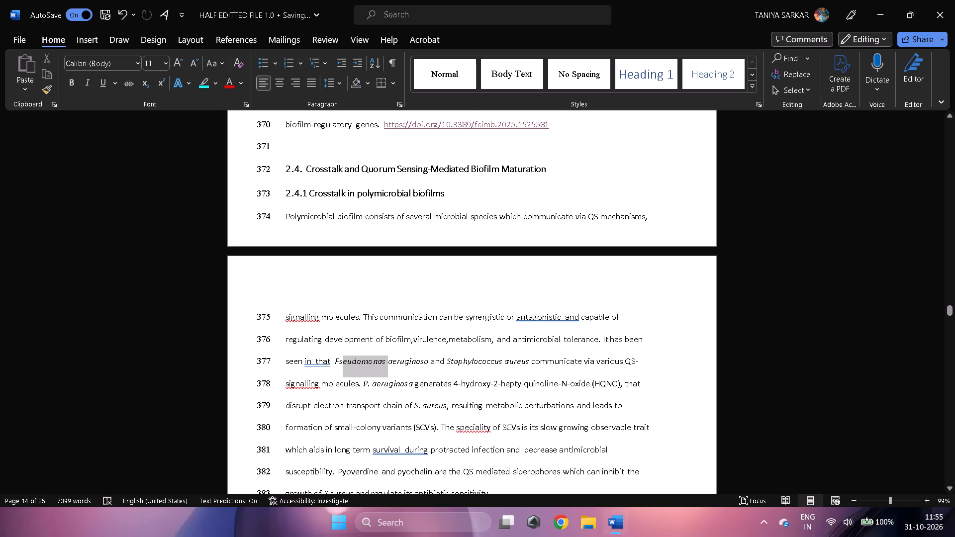
left_click_drag(345, 363, 341, 362)
key("BackSpace")
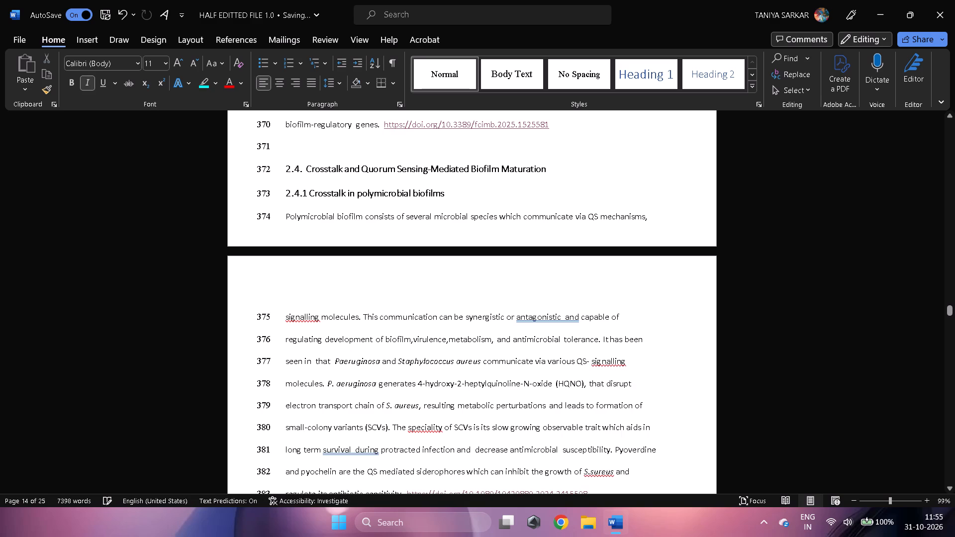
key("period")
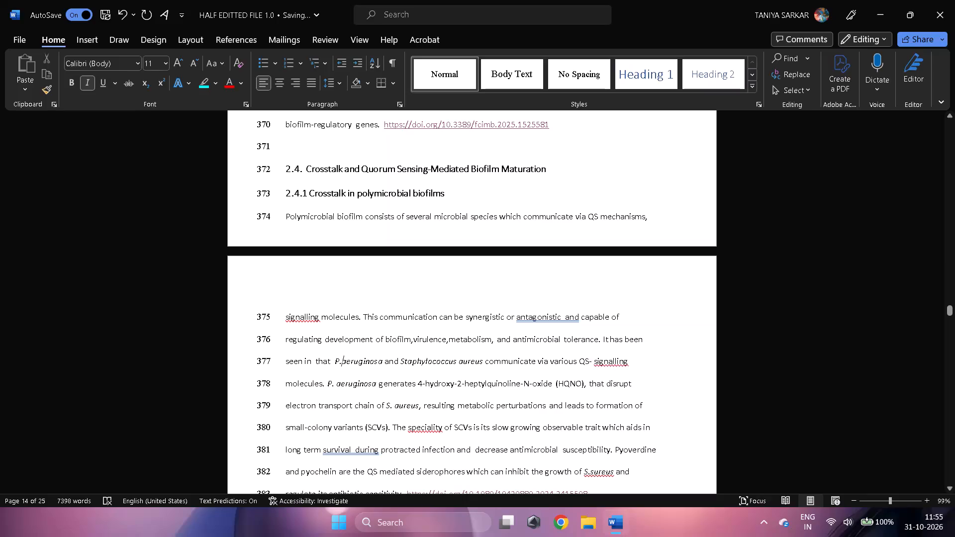
left_click_drag(457, 362, 447, 362)
left_click_drag(447, 362, 415, 364)
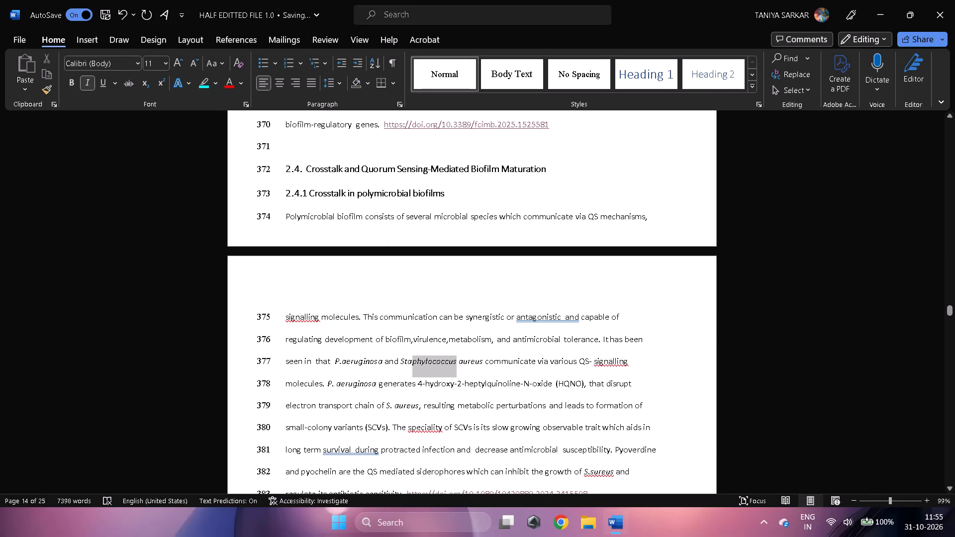
left_click_drag(415, 364, 418, 367)
left_click_drag(418, 367, 405, 364)
key("BackSpace")
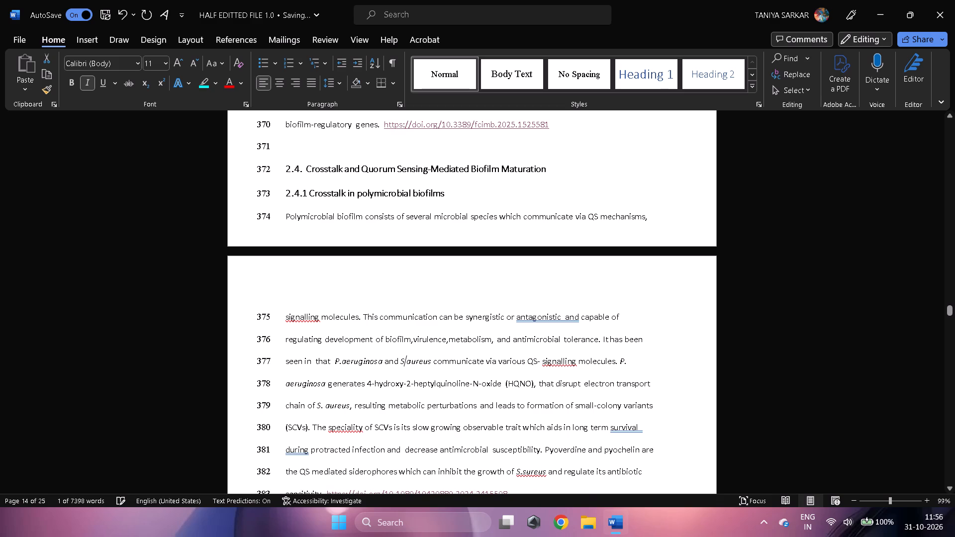
key("period")
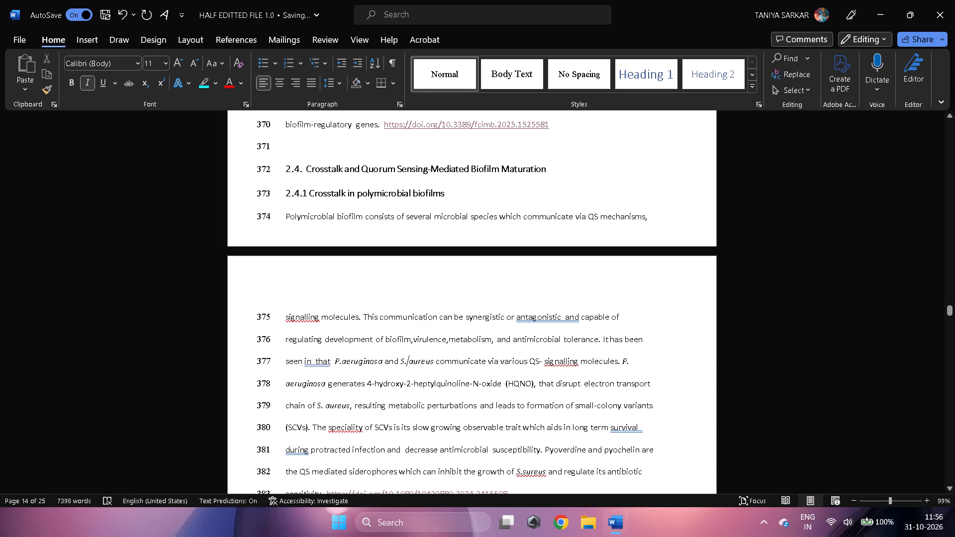
Accept the single-space grammar corrections for "in that", "antagonistic and" and "that P" in section 2.4.1.
left_click(311, 364)
left_click(324, 409)
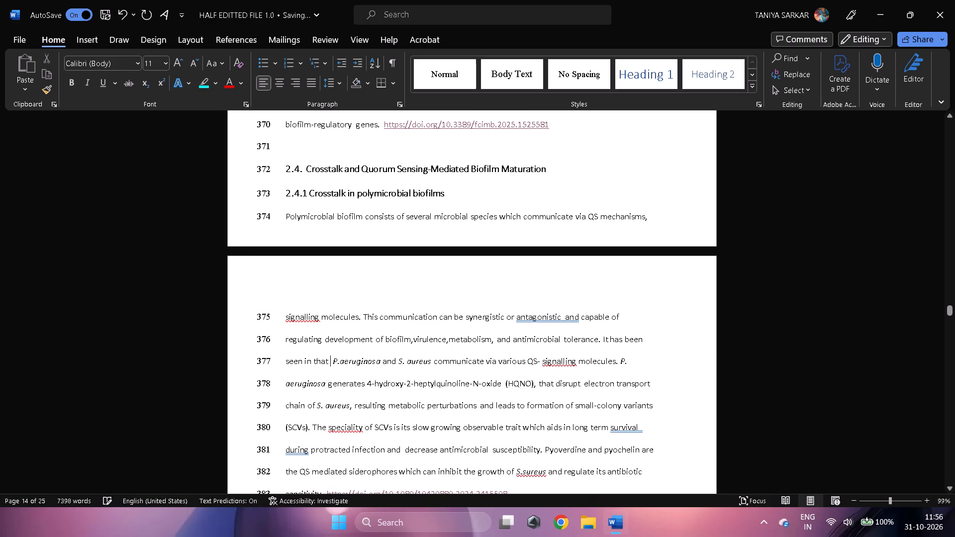
left_click(565, 315)
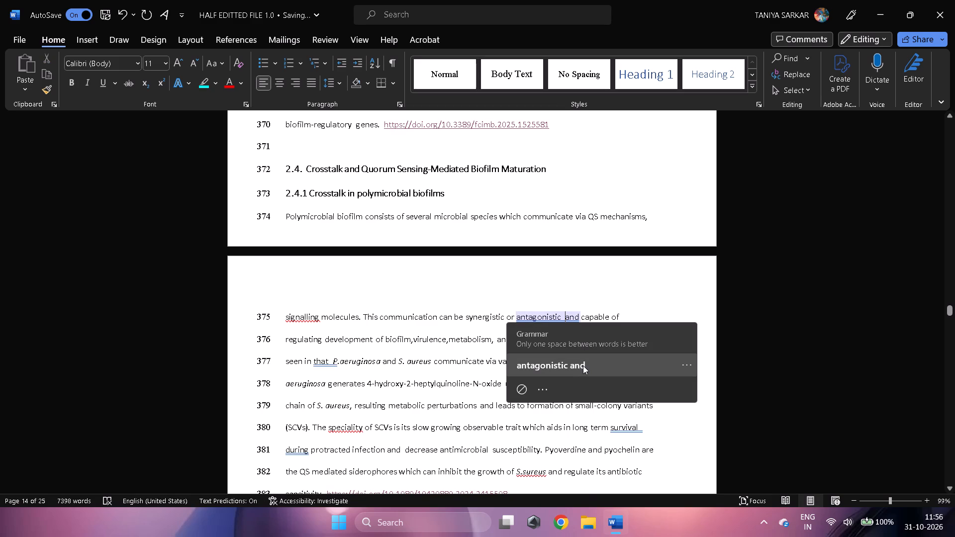
left_click(582, 364)
left_click(654, 337)
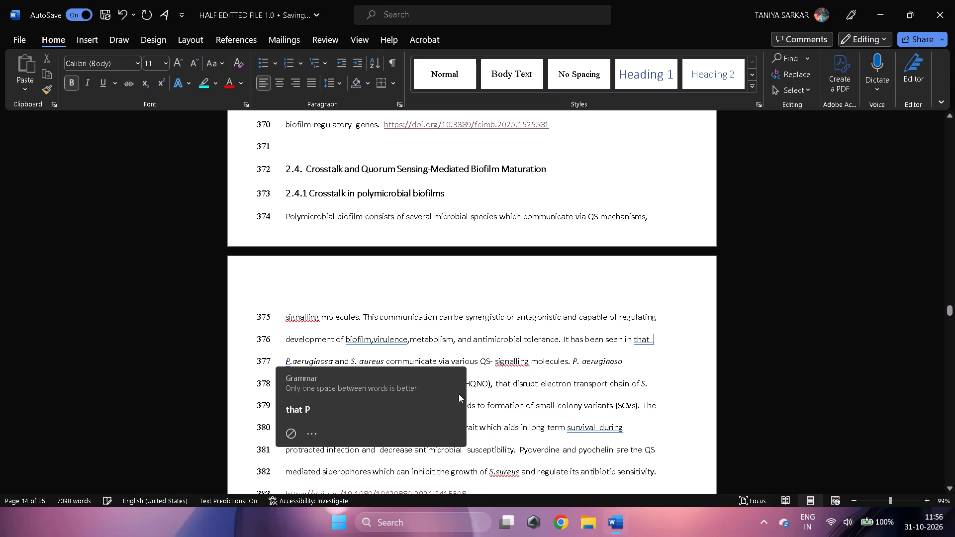
left_click(413, 410)
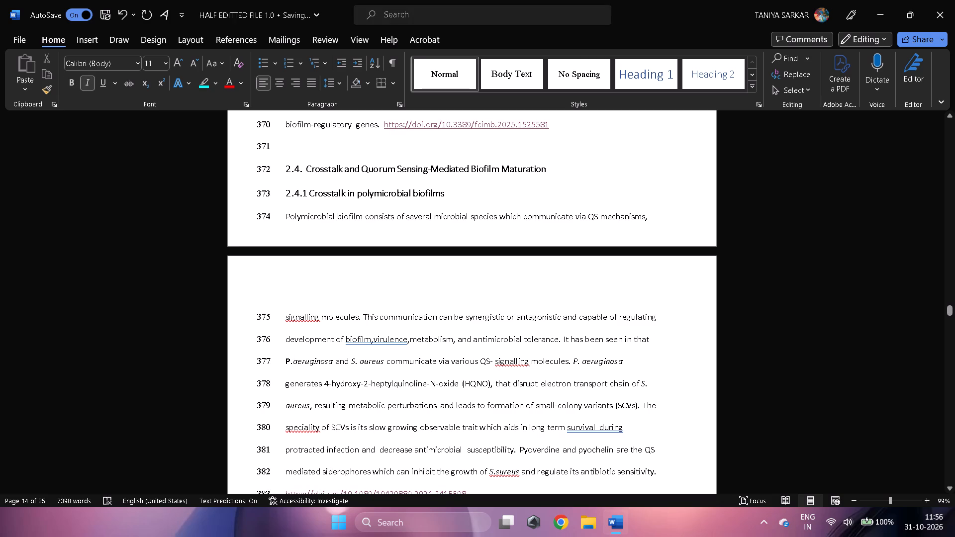
Remove the bold formatting from the "P." of "P.aeruginosa" in the sentence starting "It has been seen in that".
left_click_drag(291, 364, 283, 364)
left_click(291, 345)
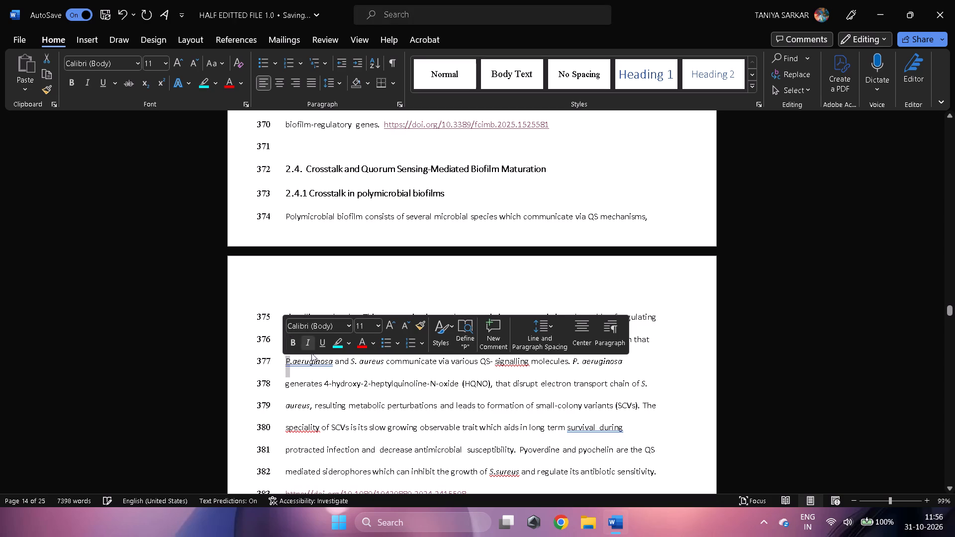
left_click(336, 377)
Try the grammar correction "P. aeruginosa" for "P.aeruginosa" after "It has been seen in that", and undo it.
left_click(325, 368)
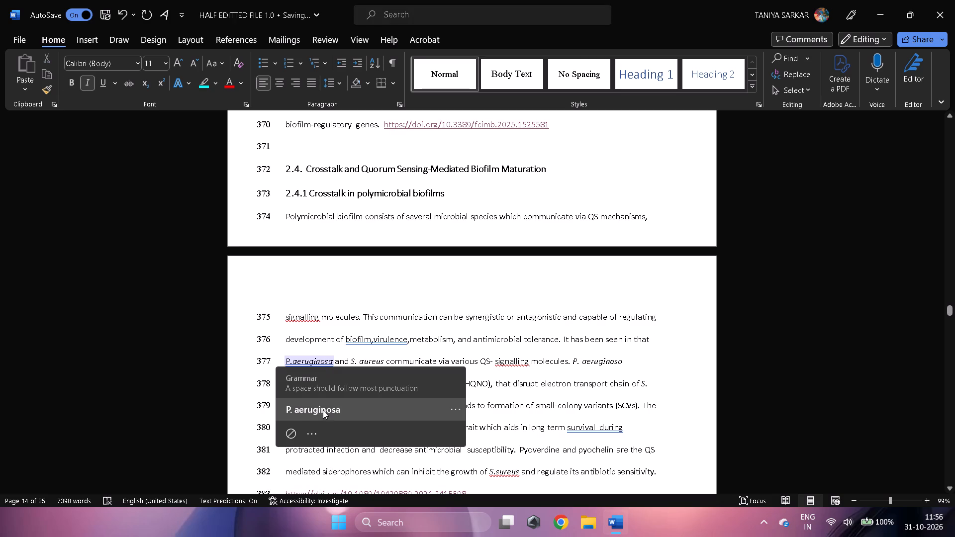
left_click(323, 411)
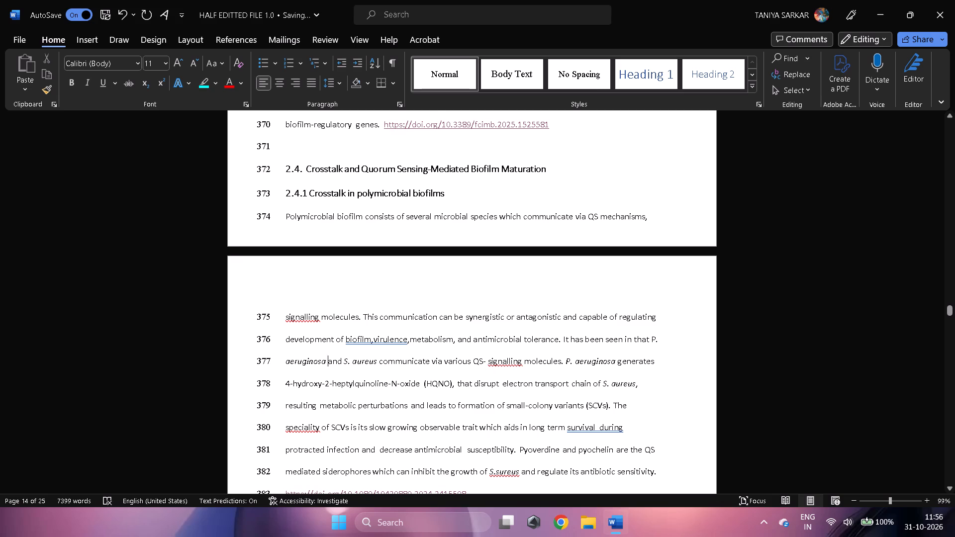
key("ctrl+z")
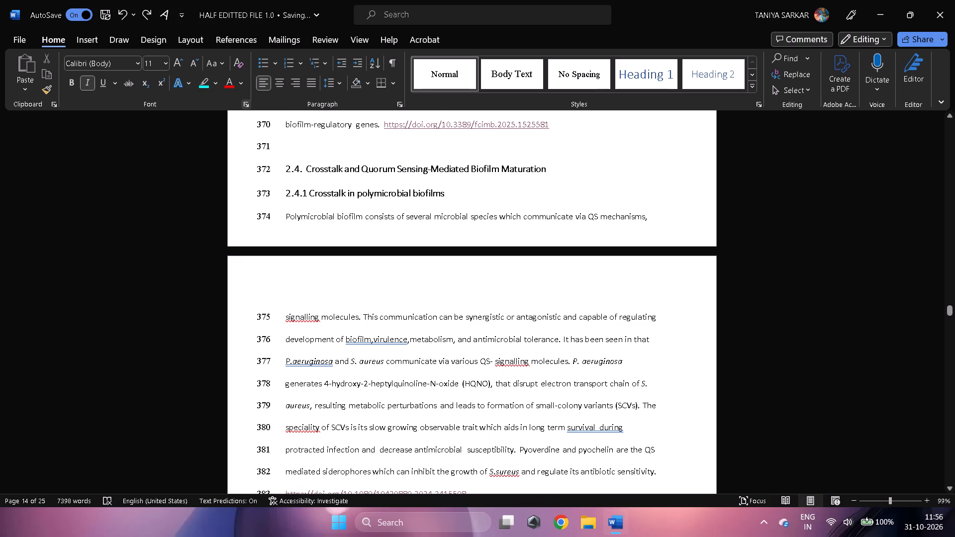
Accept the punctuation correction "biofilm, virulence" in the section 2.4.1 sentence about regulating development.
left_click(384, 338)
left_click(387, 384)
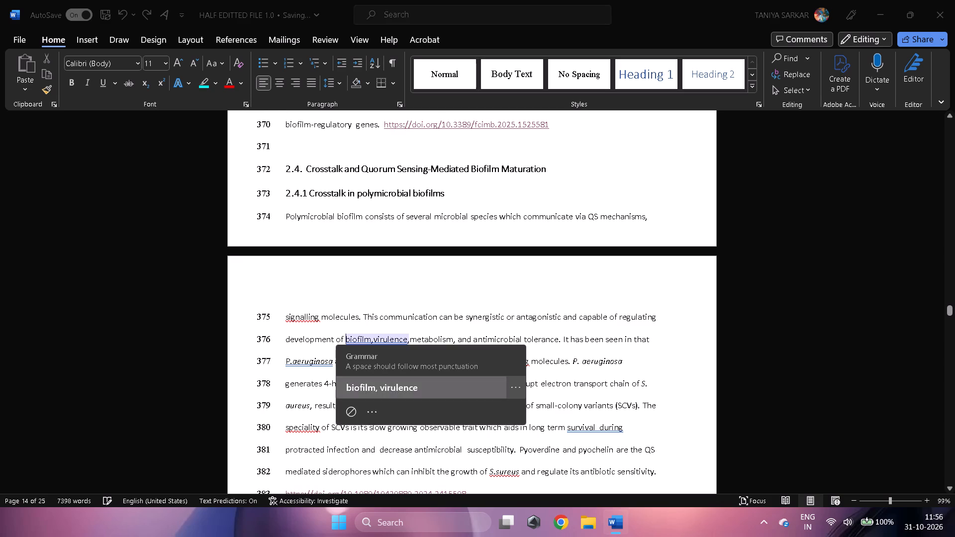
Ignore the grammar flag on "P.aeruginosa" in the sentence starting "It has been seen in that".
left_click(321, 360)
left_click(297, 434)
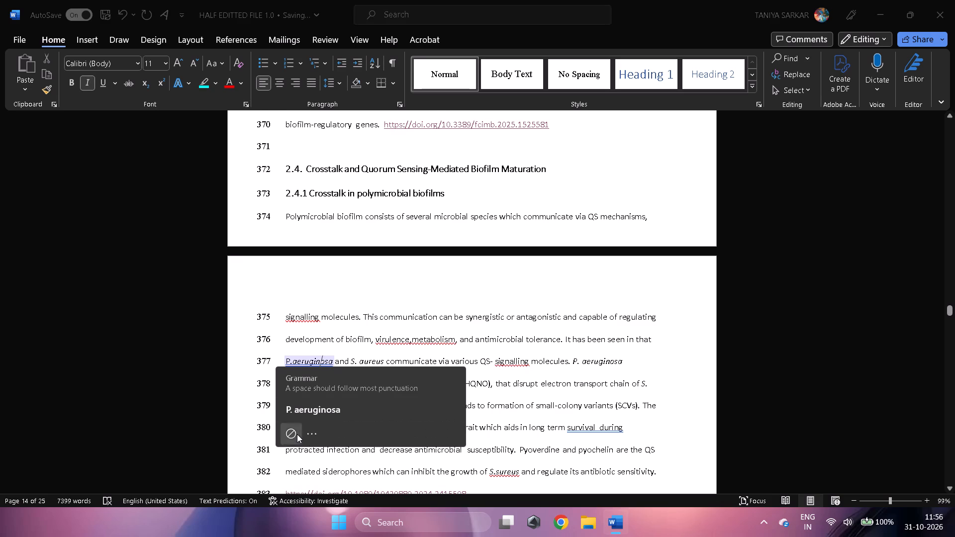
Correct the spelling of "signalling" to "signaling" after "QS-" in the sentence about P.aeruginosa and S. aureus.
left_click(515, 363)
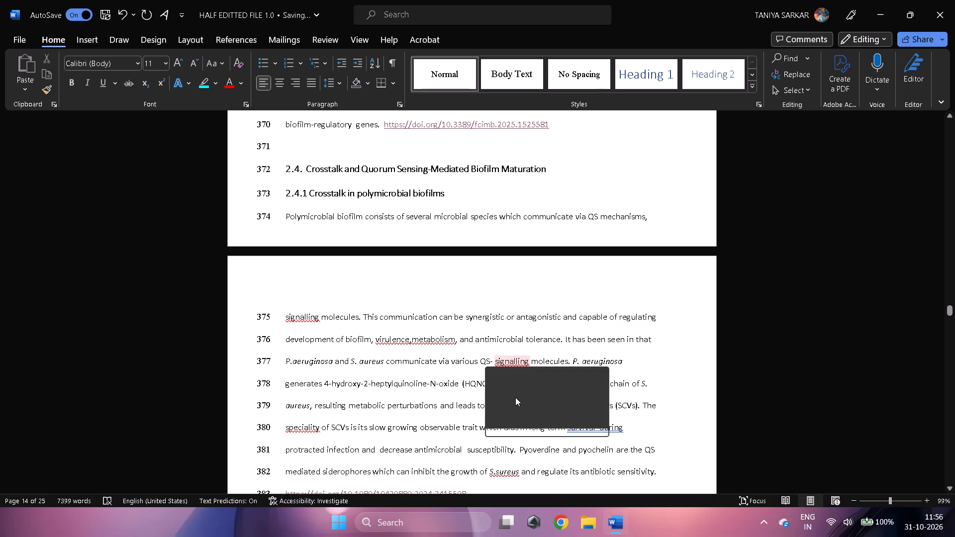
left_click(515, 406)
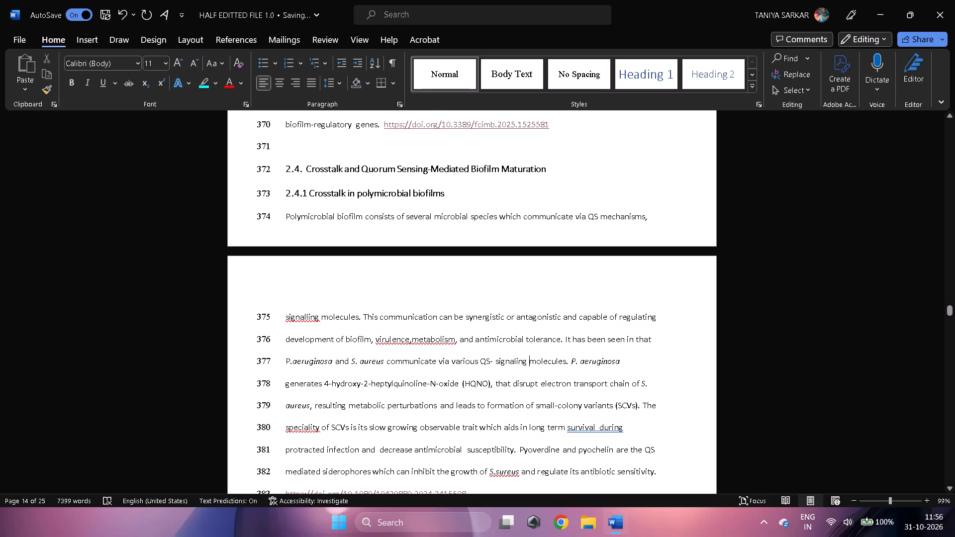
Accept the single-space grammar correction for "survival during" in the sentence about SCVs.
left_click(603, 426)
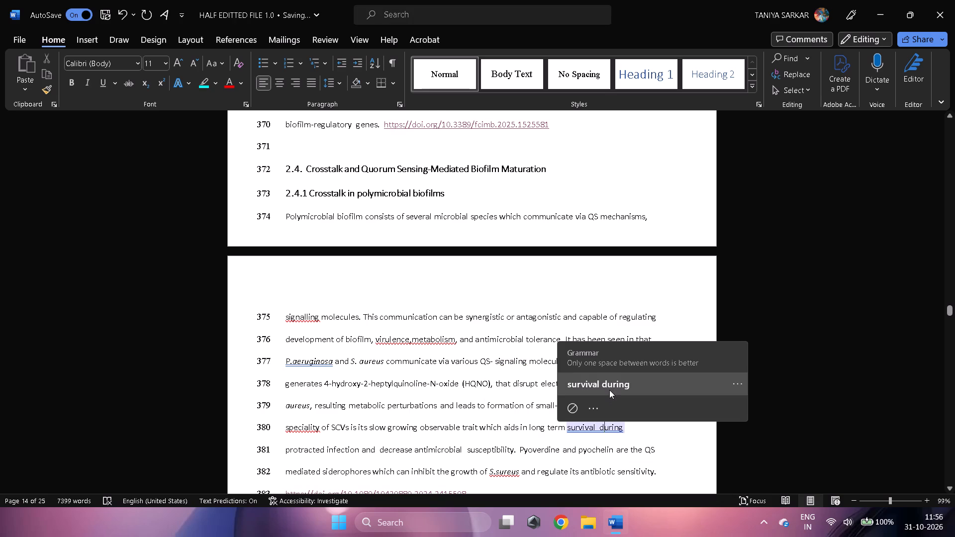
left_click(610, 386)
Replace the flagged word "speciality" with "specialty" in the sentence about SCVs.
left_click(315, 429)
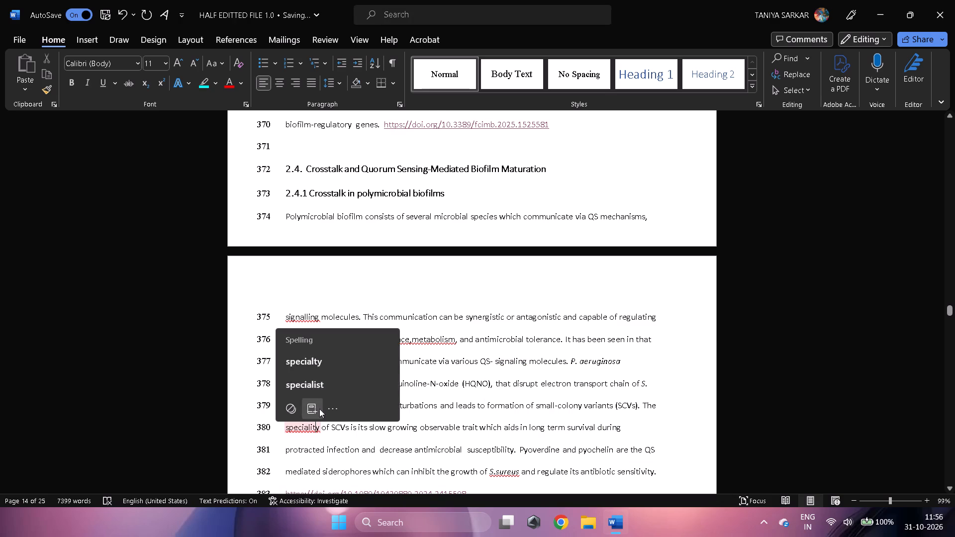
left_click_drag(329, 360, 520, 420)
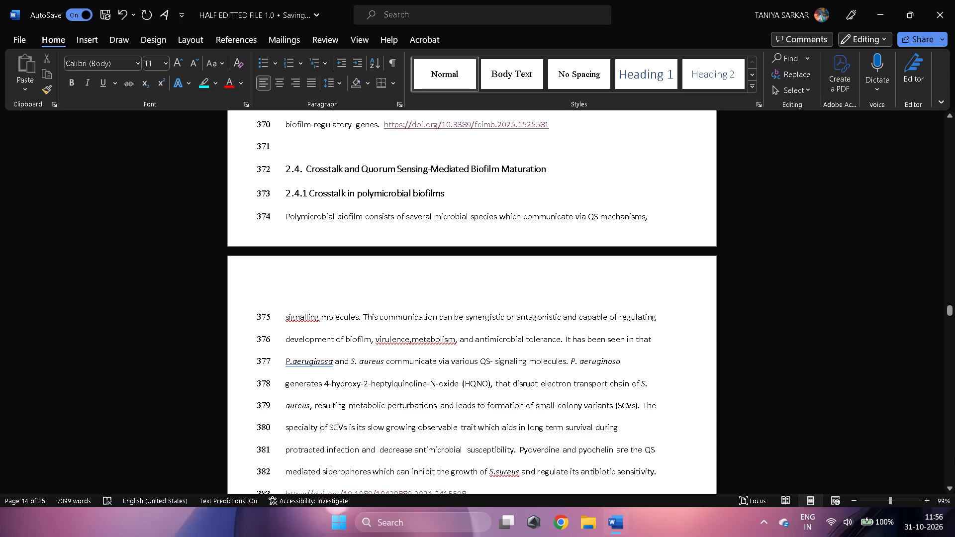
left_click(948, 488)
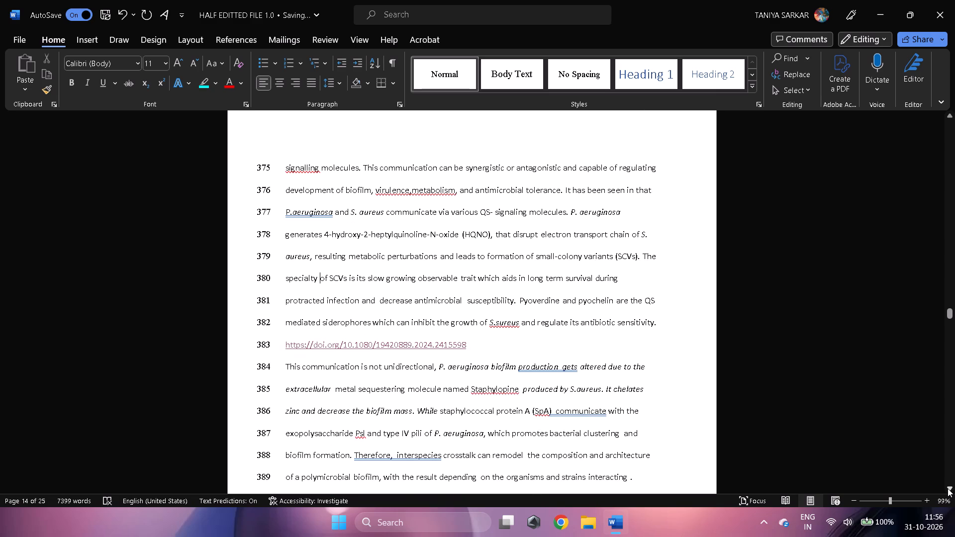
left_click(659, 323)
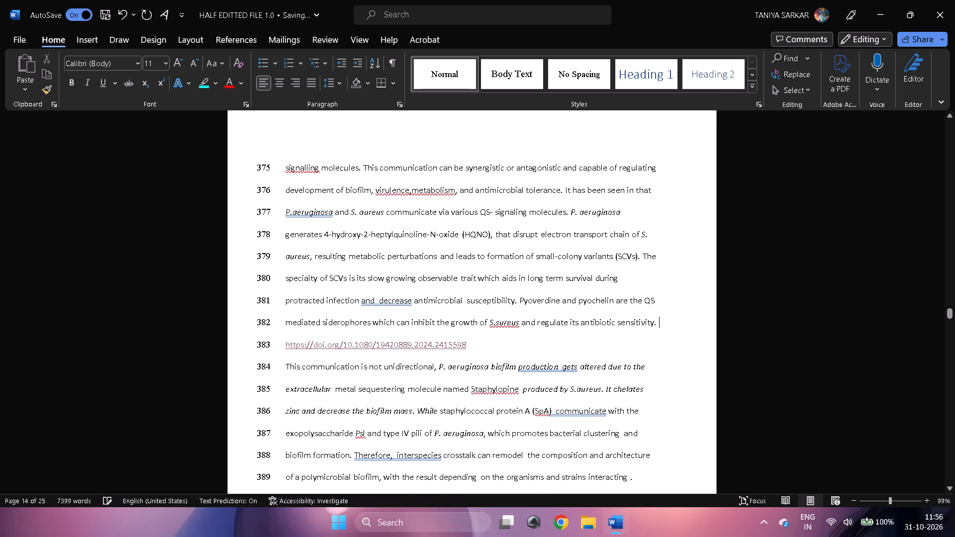
key("BackSpace")
key("BackSpace")
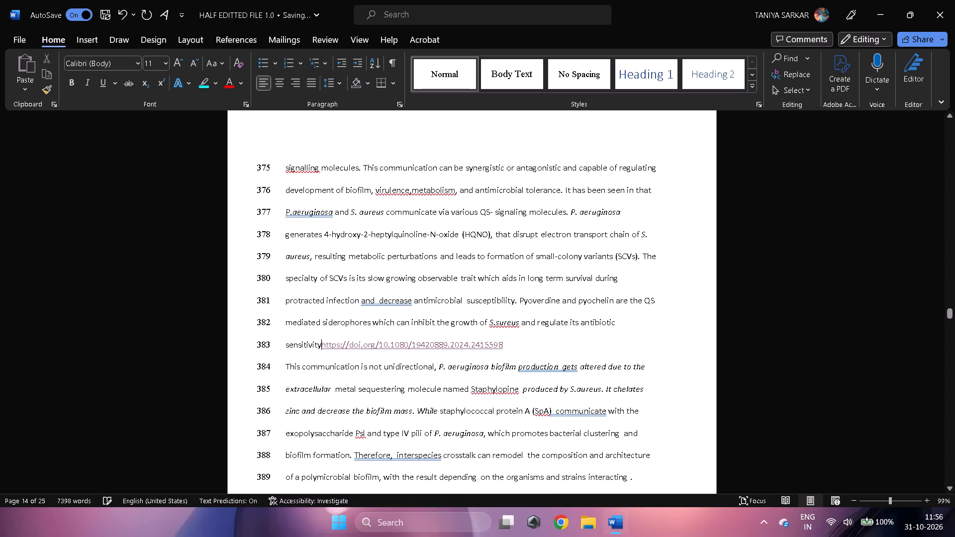
key("space")
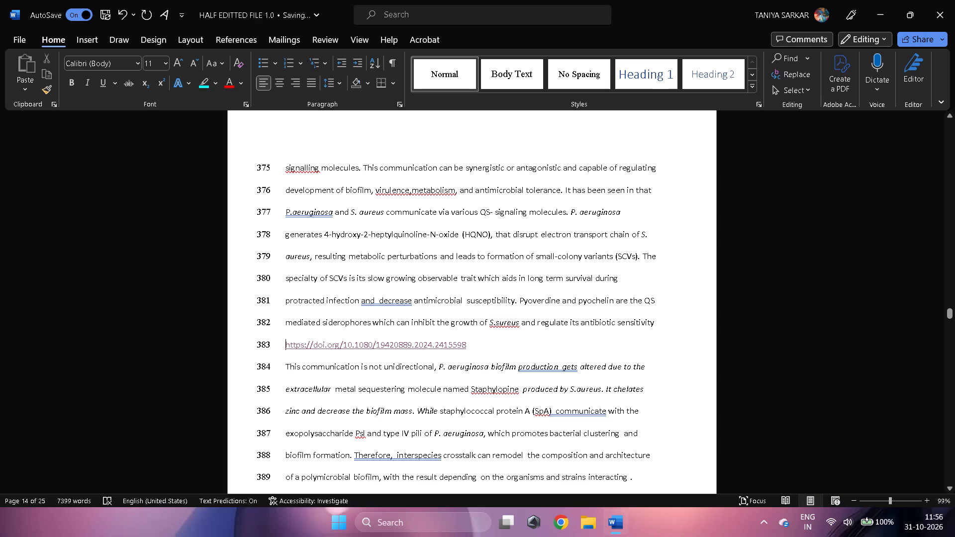
left_click(463, 345)
left_click(466, 345)
key("period")
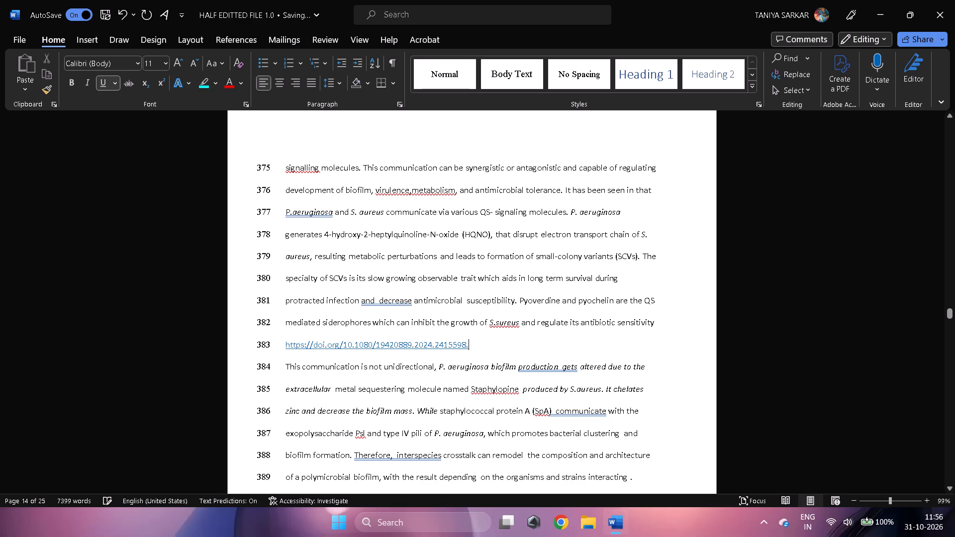
key("space")
Open the DOI link 10.1080/19420889.2024.2415598 in the browser to check it, and close the browser window.
left_click(432, 347, "ctrl")
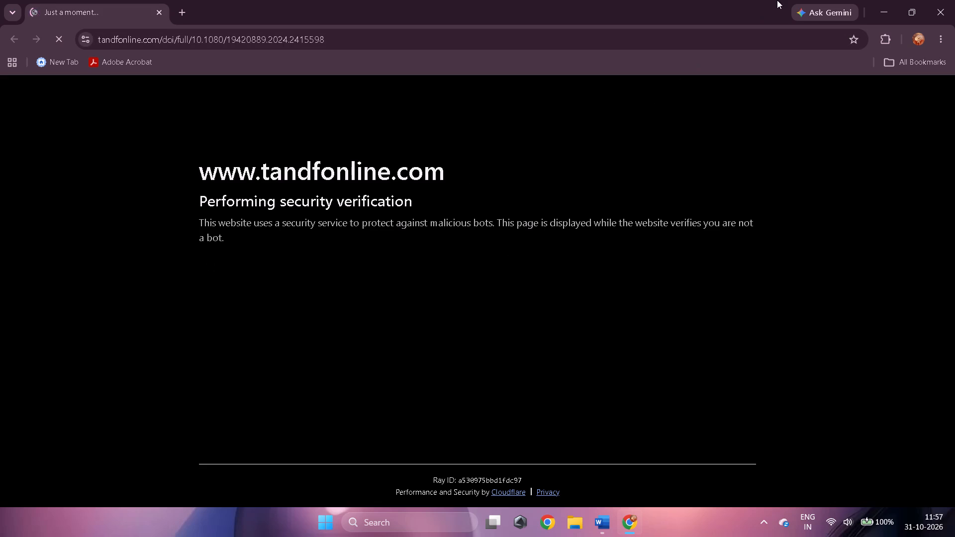
left_click(954, 3)
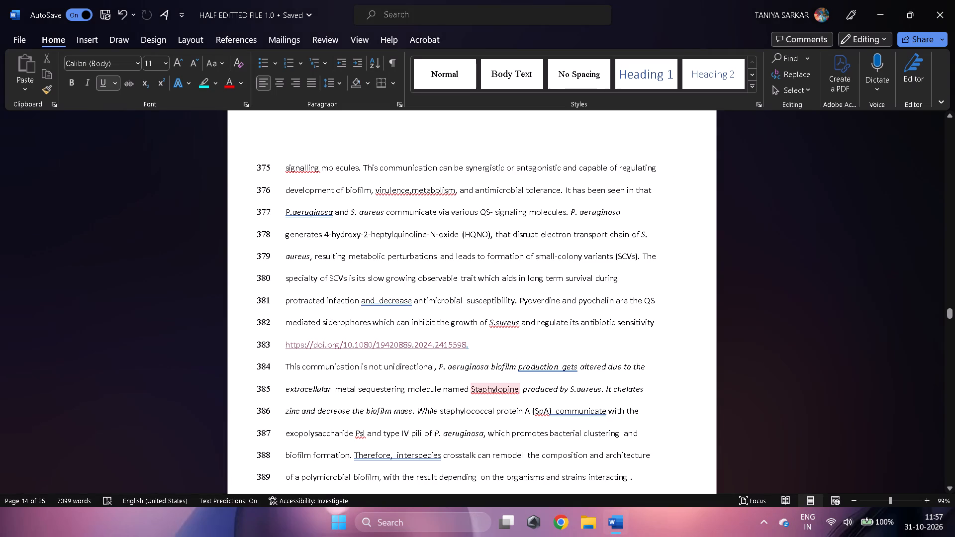
Enclose the molecule name Staphylopine in double quotation marks in the paragraph starting "This communication is not unidirectional".
left_click_drag(472, 389, 521, 394)
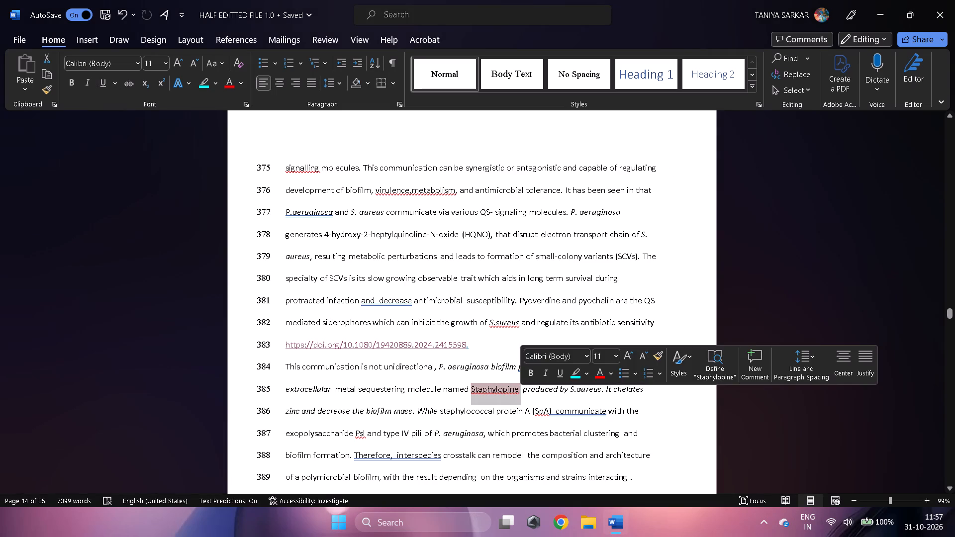
left_click(521, 394)
left_click(472, 388)
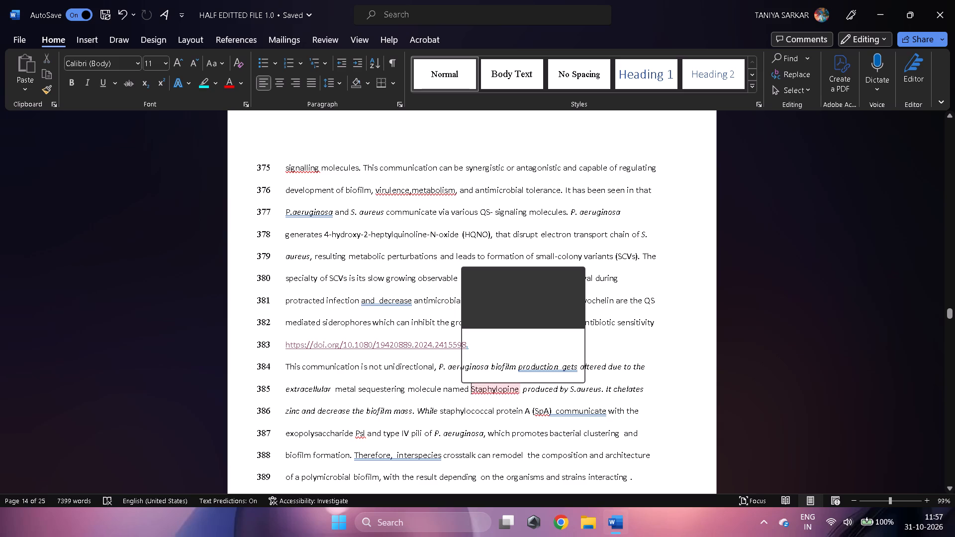
key("shift+quotedbl")
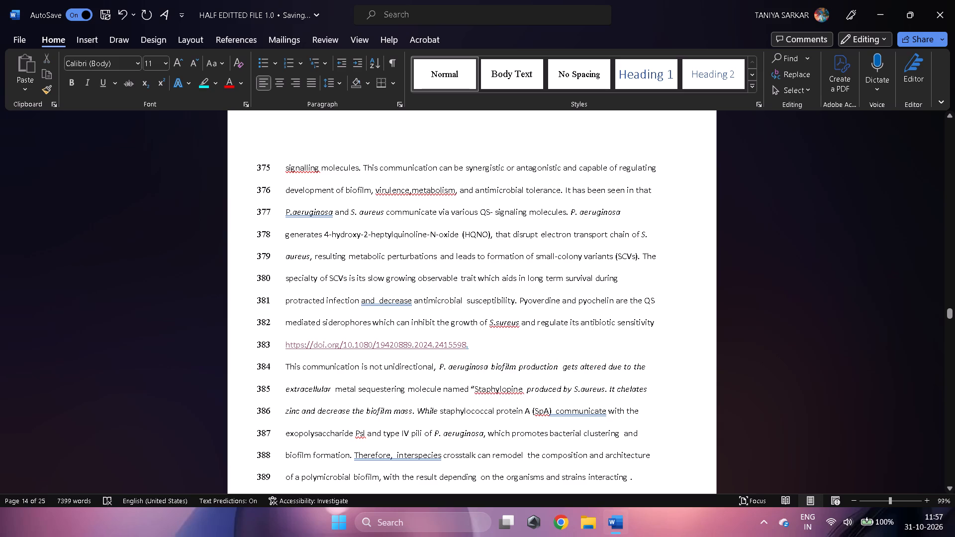
left_click(522, 389)
key("shift+quotedbl")
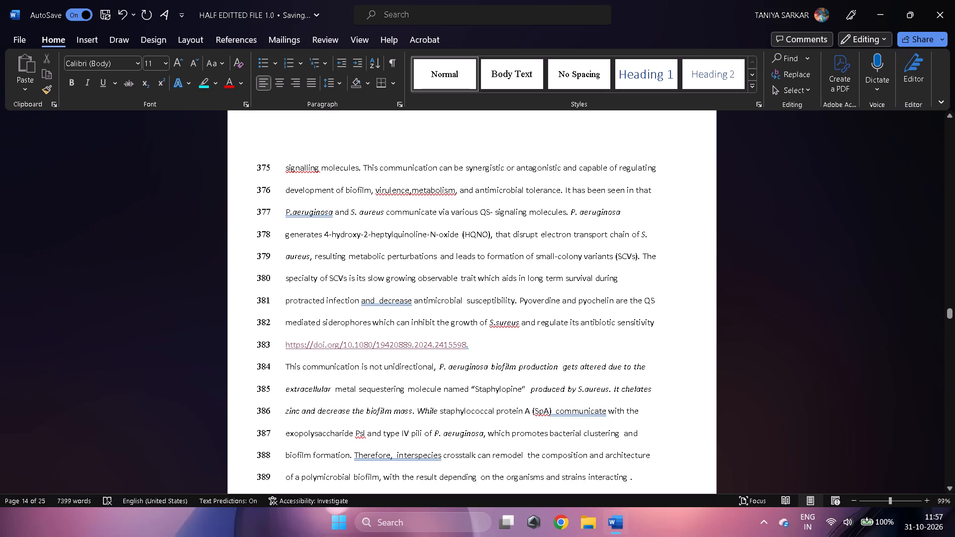
Remove the italics from "biofilm production gets altered due to the extracellular" following "P. aeruginosa".
left_click_drag(492, 367, 645, 360)
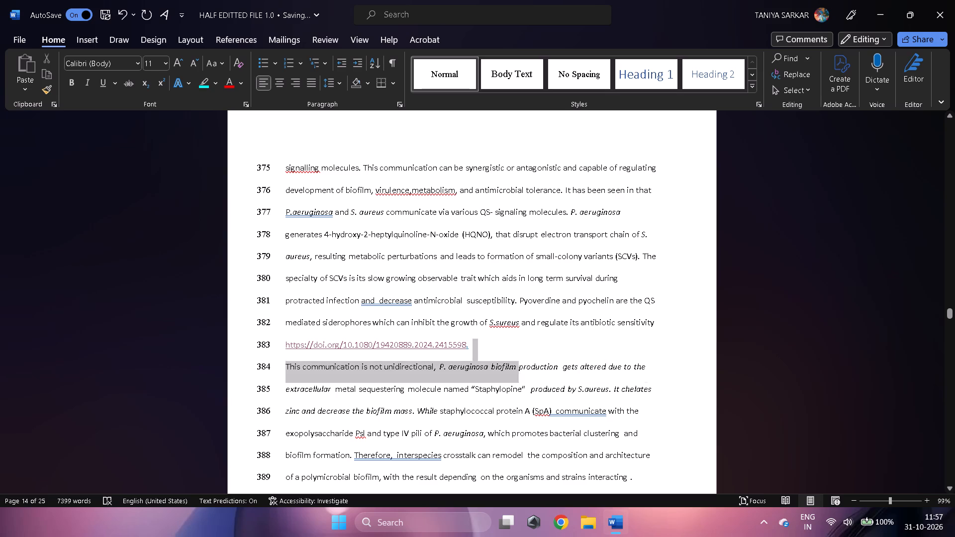
left_click_drag(645, 360, 337, 396)
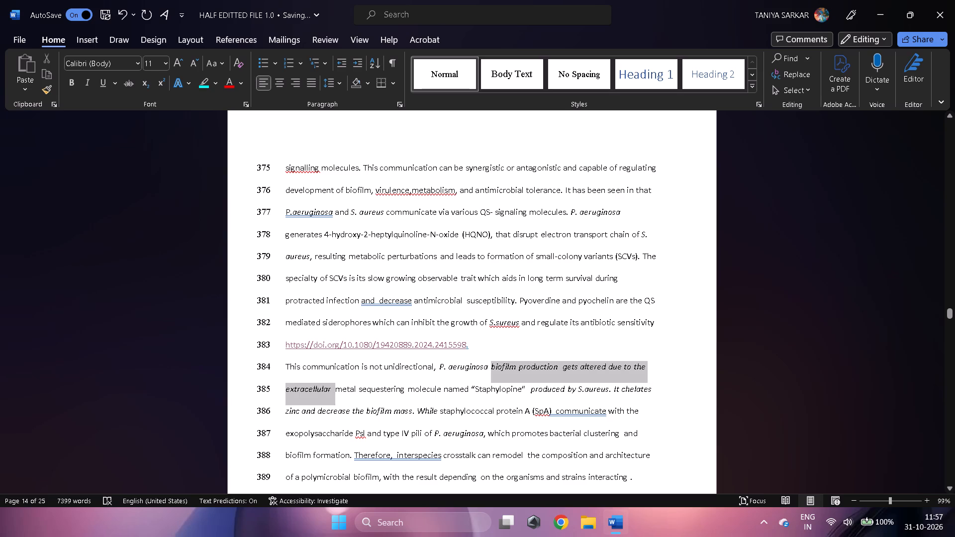
left_click_drag(337, 396, 332, 391)
left_click(357, 372)
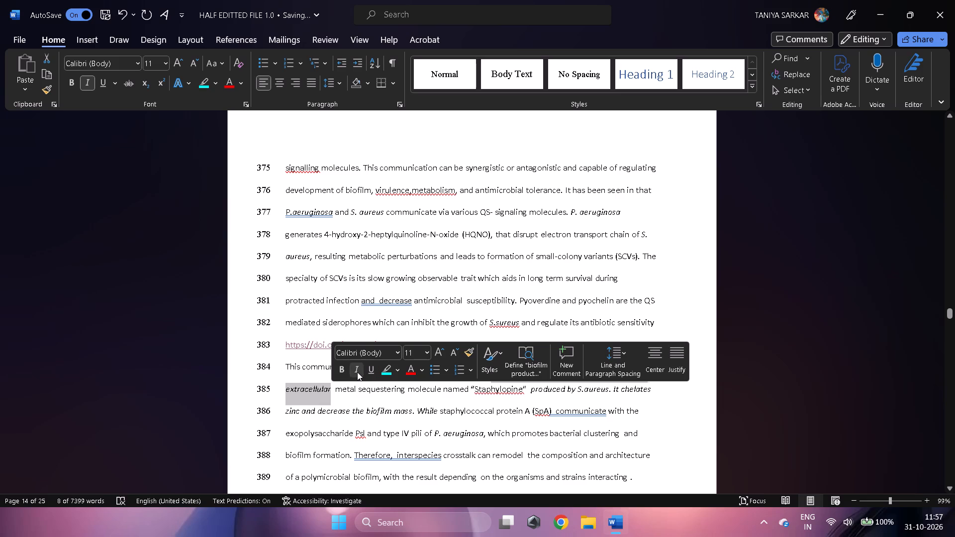
left_click(757, 416)
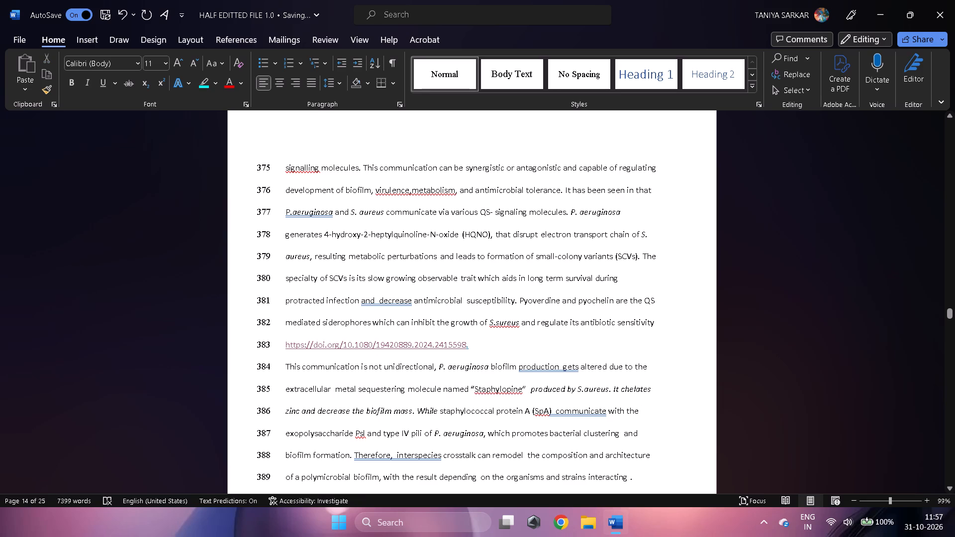
Remove the italics from the text running from "It chelates zinc and decrease the biofilm mass." to "While".
left_click_drag(613, 390, 421, 415)
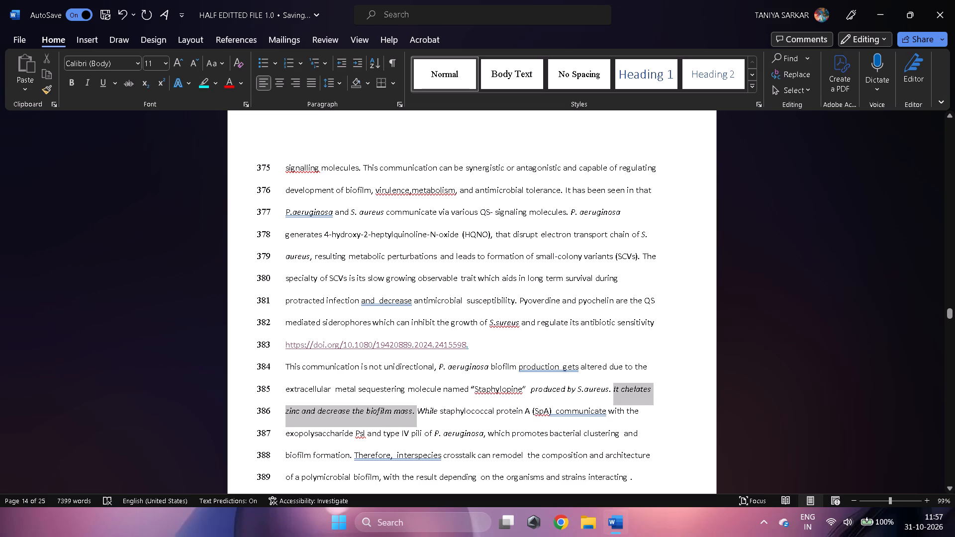
left_click_drag(421, 415, 435, 419)
left_click(461, 399)
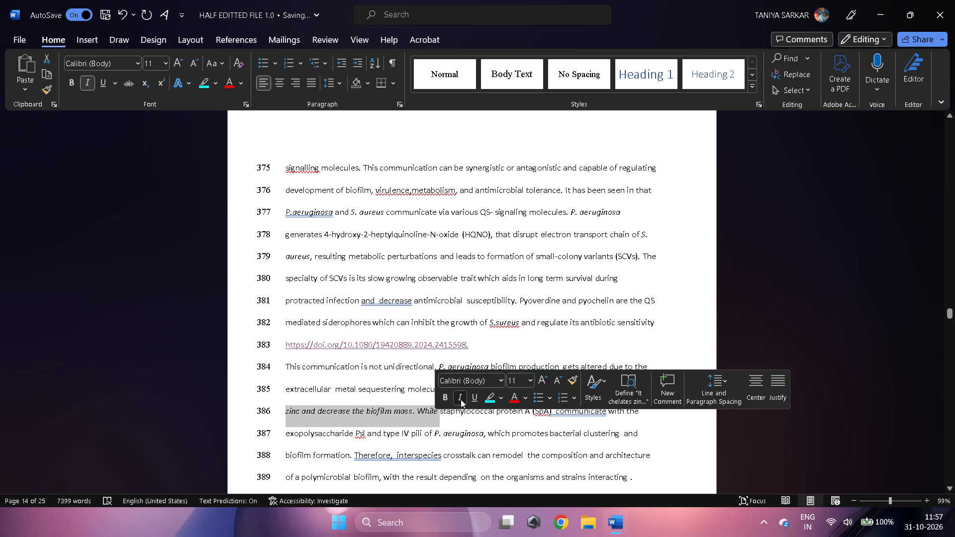
left_click(499, 437)
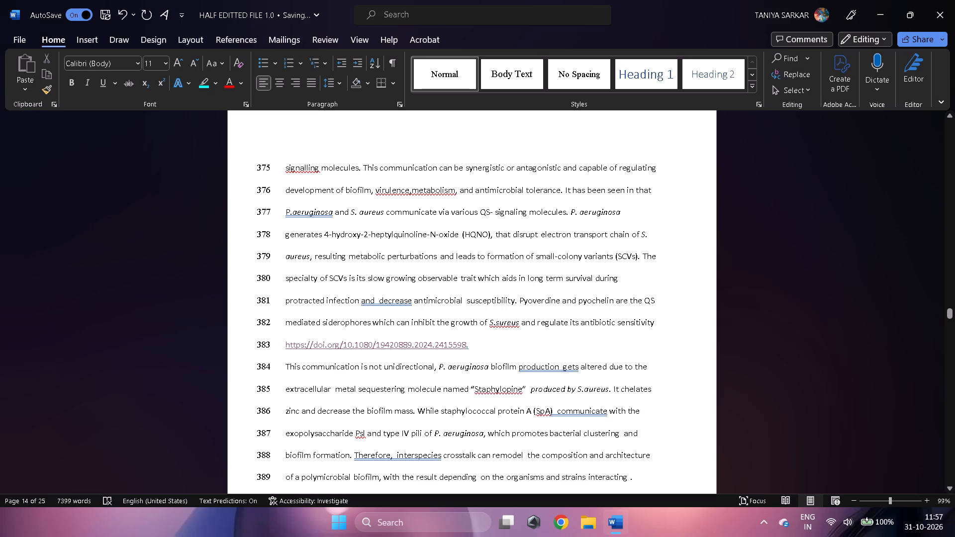
Capitalize the first letter of "Staphylococcal" in the phrase "While staphylococcal protein A (SpA)".
left_click(443, 414)
key("BackSpace")
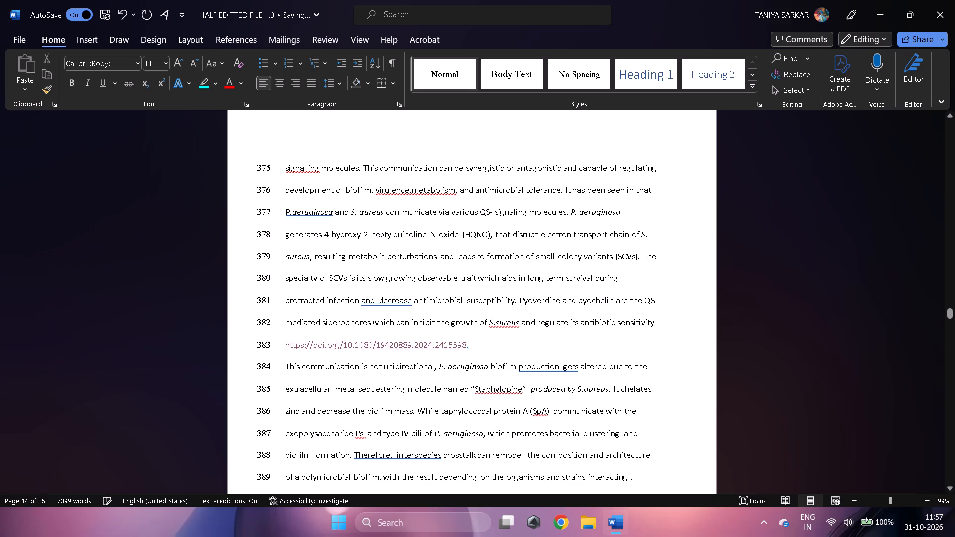
key("s")
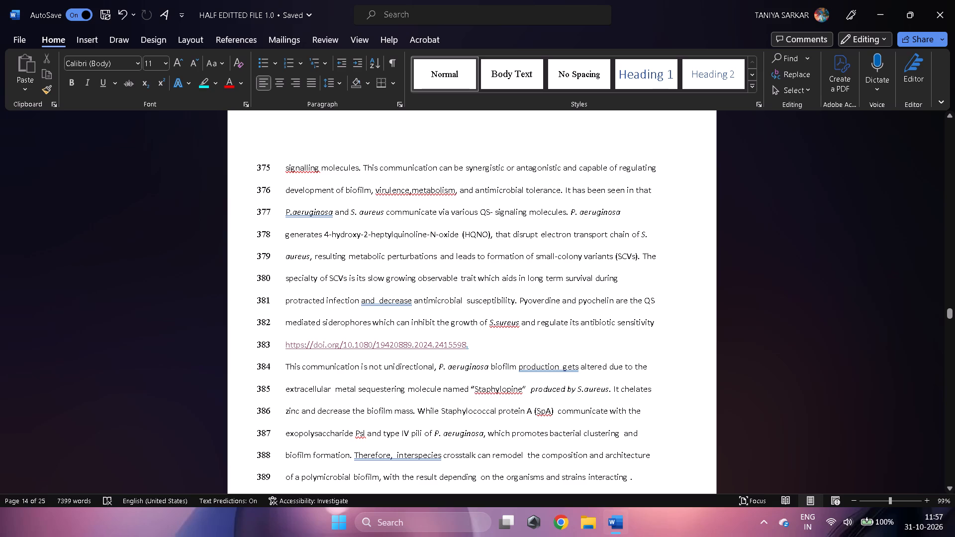
Correct the spacing in "Therefore, interspecies" by accepting the grammar suggestion.
left_click(401, 458)
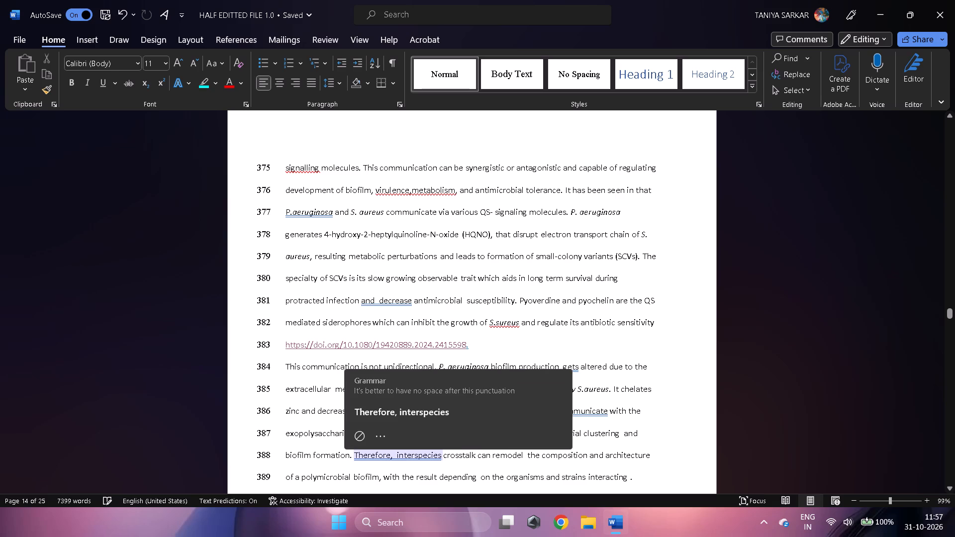
left_click(417, 418)
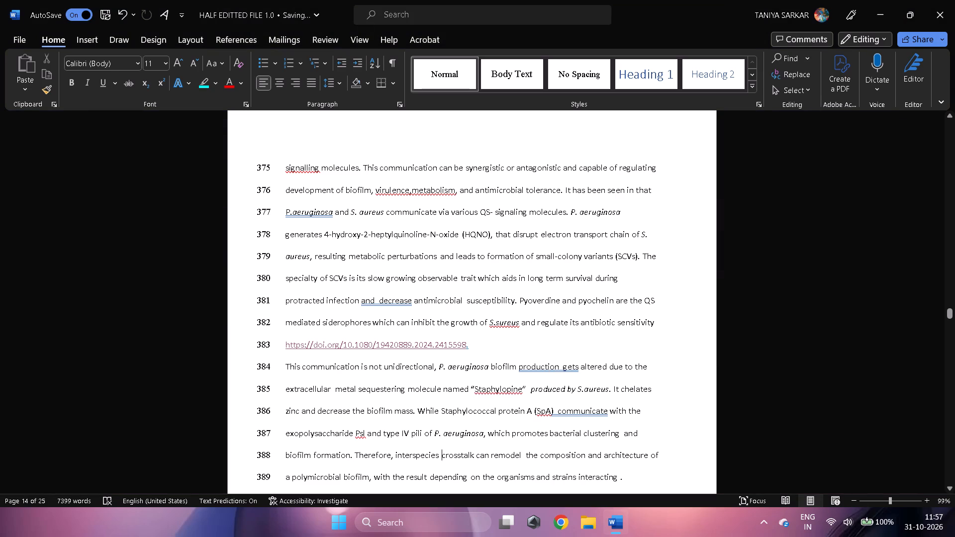
Move the full stop after "organisms and strains interacting" to the end of the DOI link 10.1080/19420889.2024.2415598 that follows it.
left_click(951, 483)
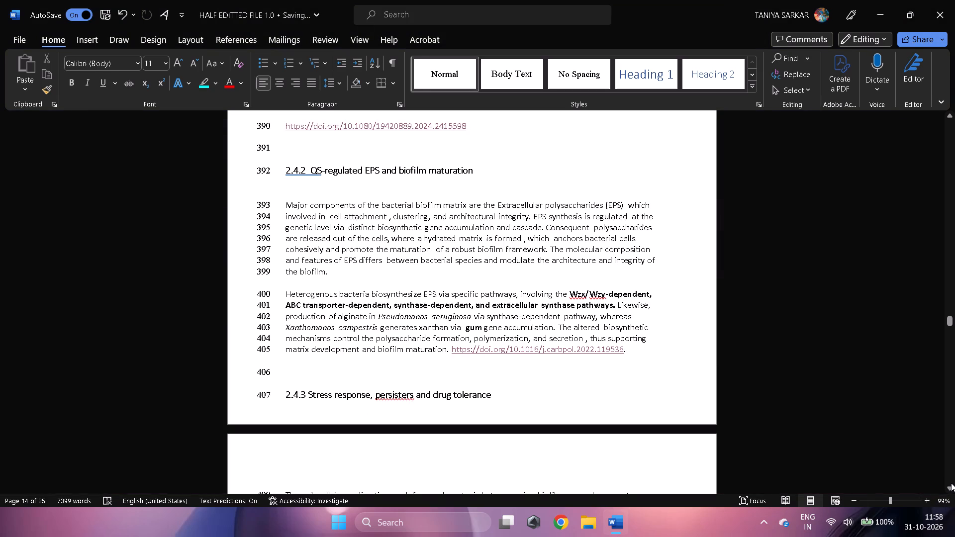
left_click(951, 483)
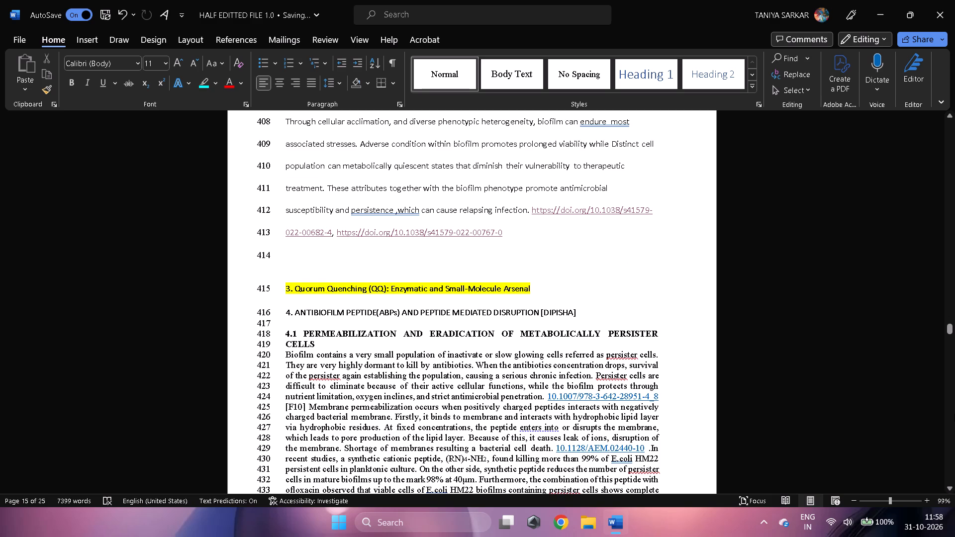
left_click(952, 115)
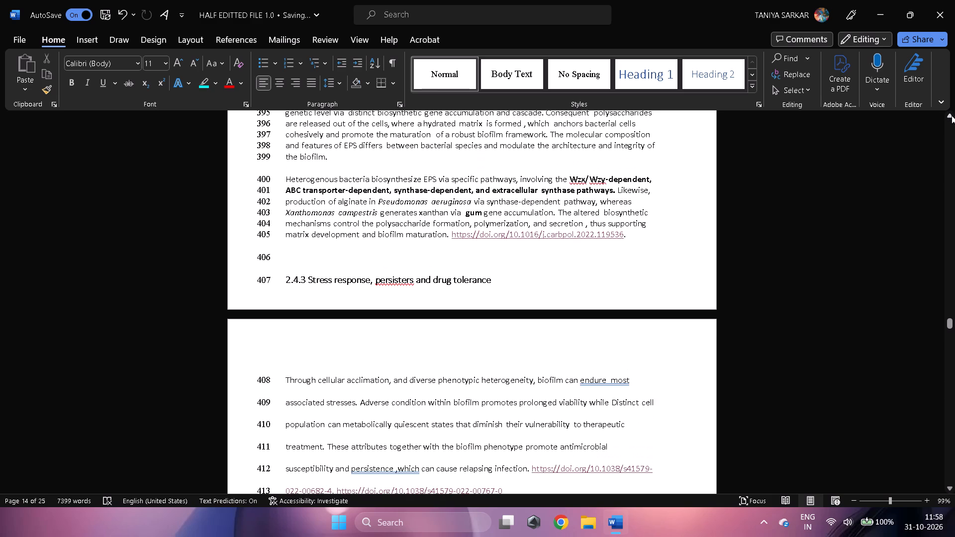
left_click(952, 115)
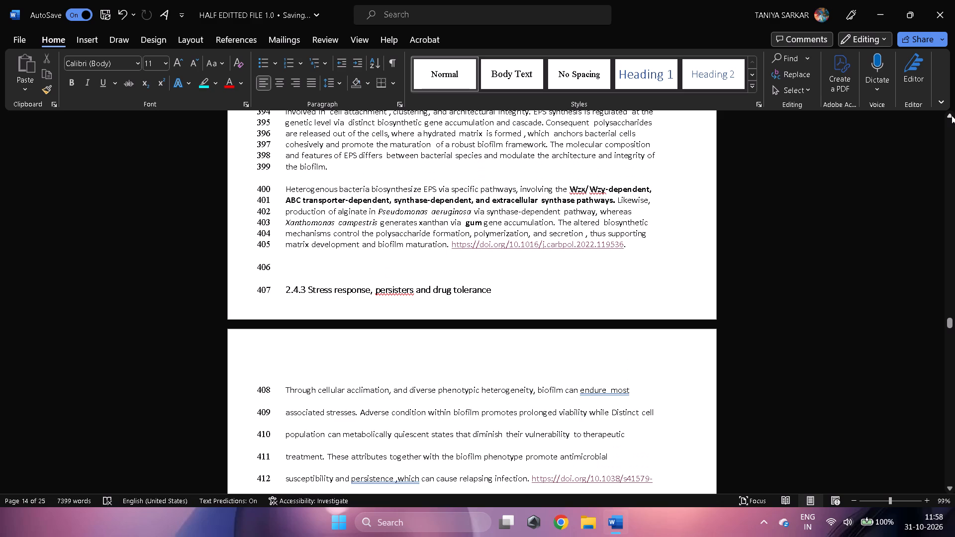
left_click(952, 115)
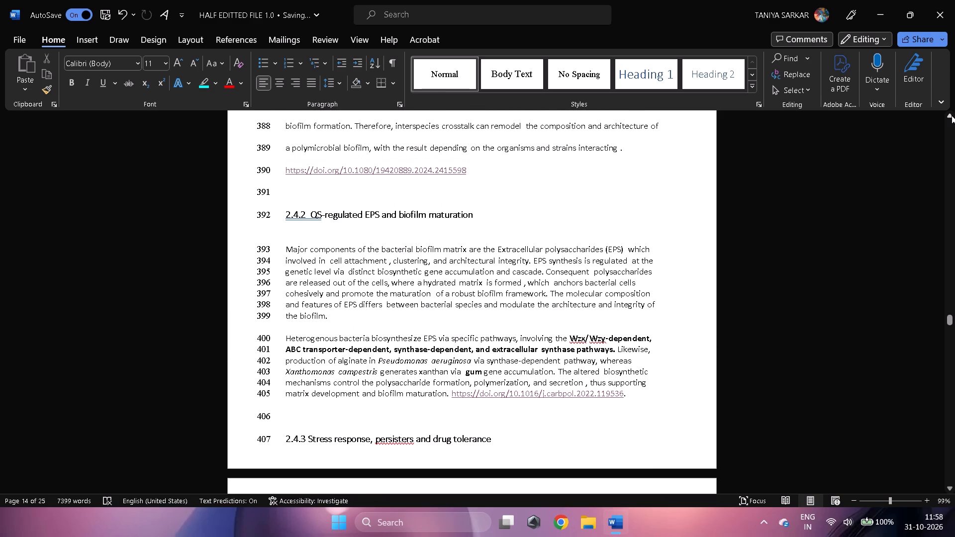
left_click(952, 115)
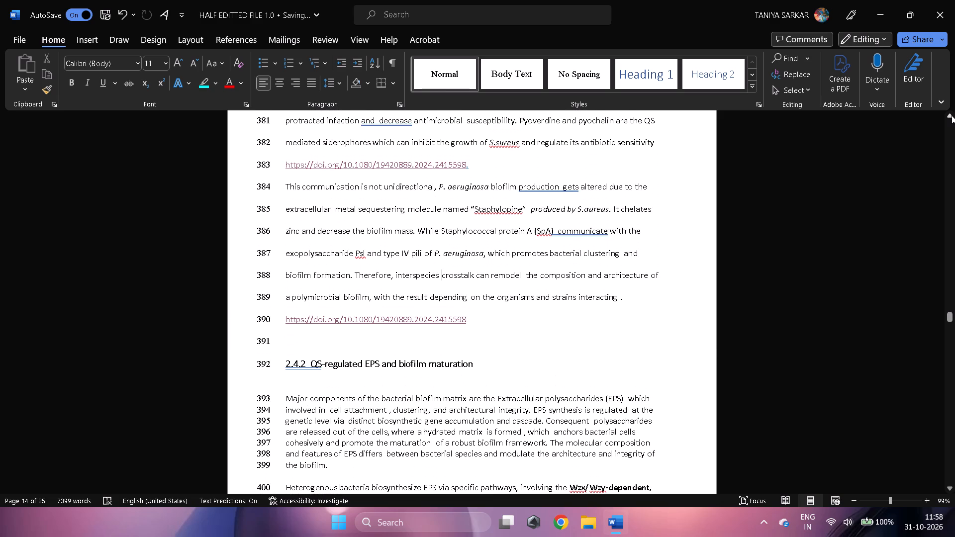
left_click(952, 115)
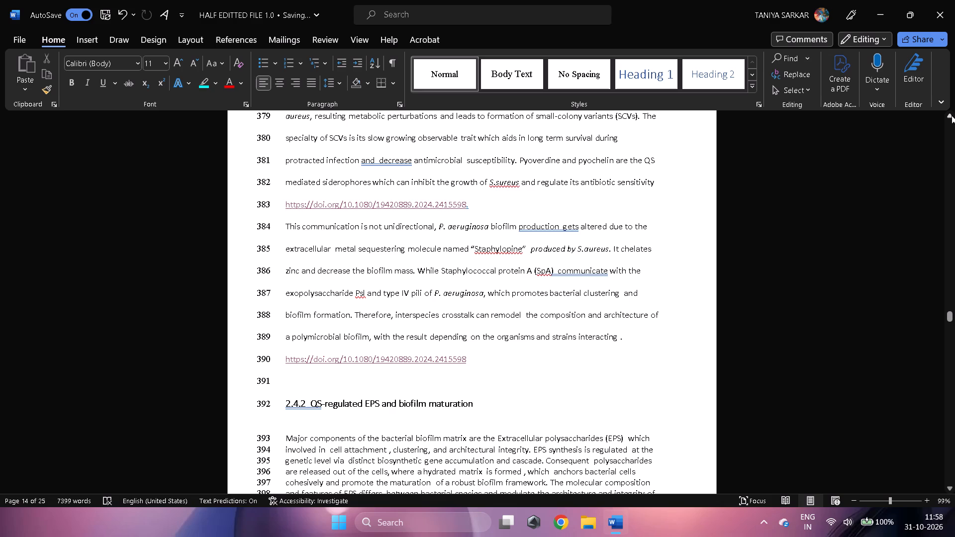
left_click(630, 346)
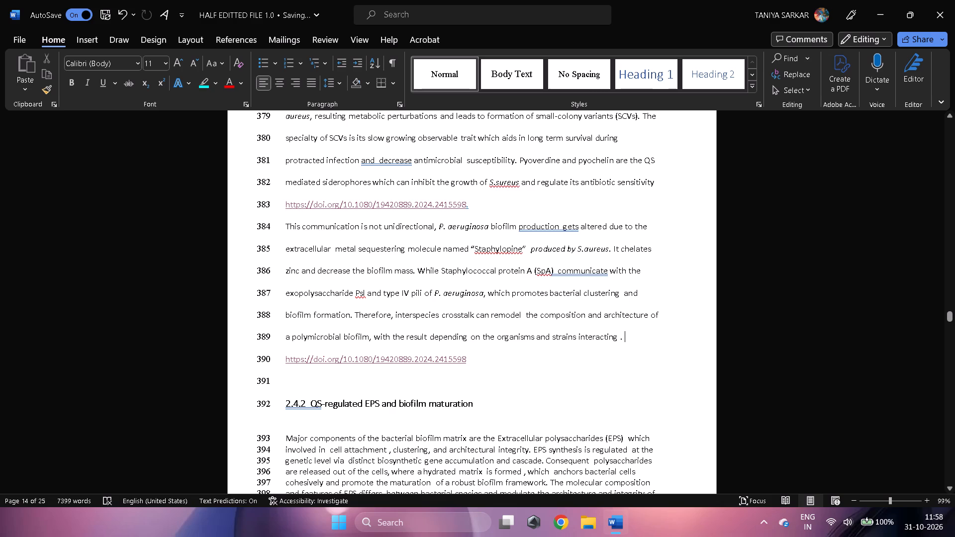
key("BackSpace")
key("BackSpace")
left_click(489, 362)
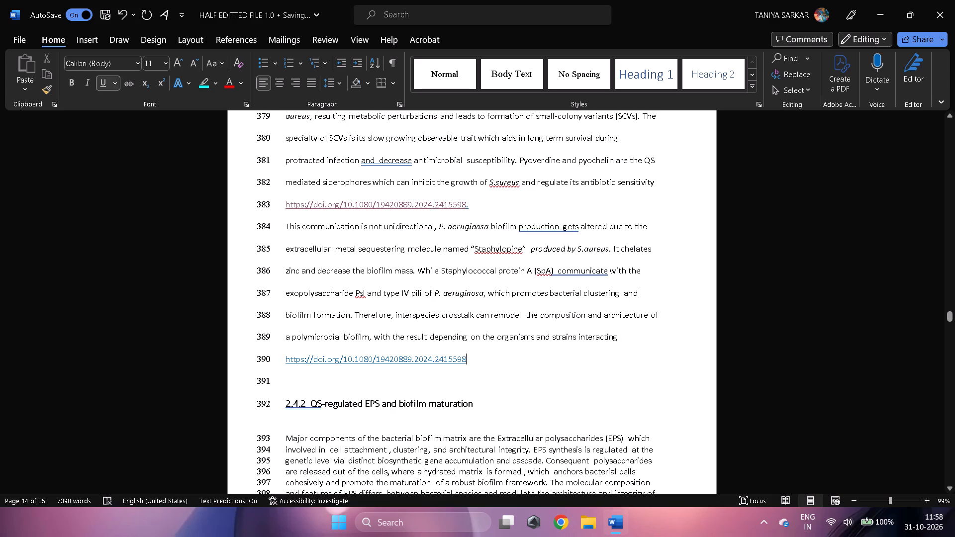
key("period")
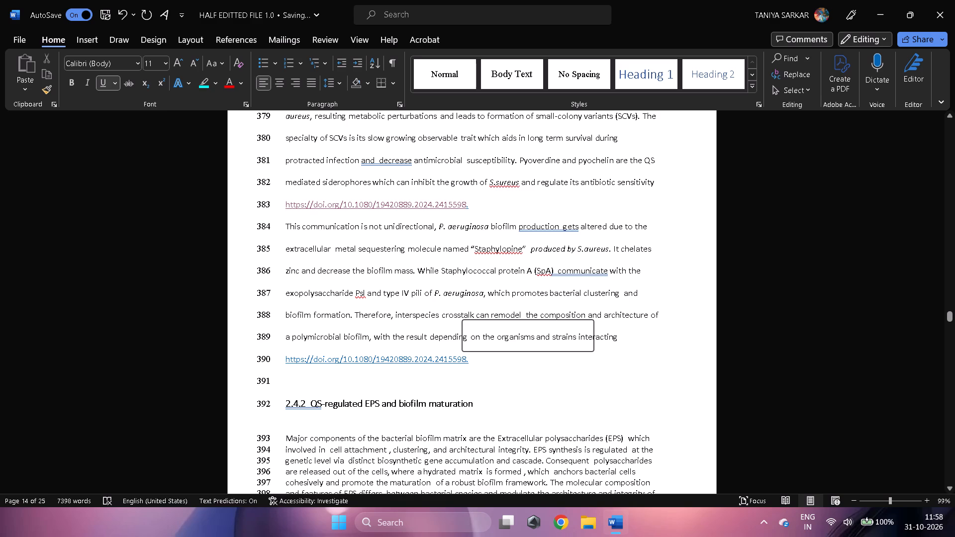
Open the DOI link 10.1080/19420889.2024.2415598 above heading 2.4.2 in the browser to check it, and close the browser window.
left_click(433, 361)
left_click(436, 360, "ctrl")
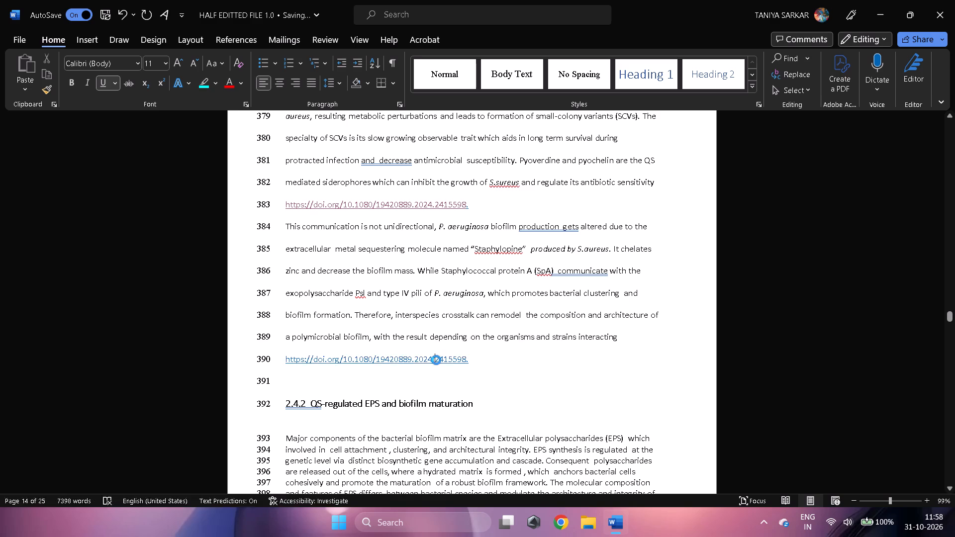
left_click(954, 2)
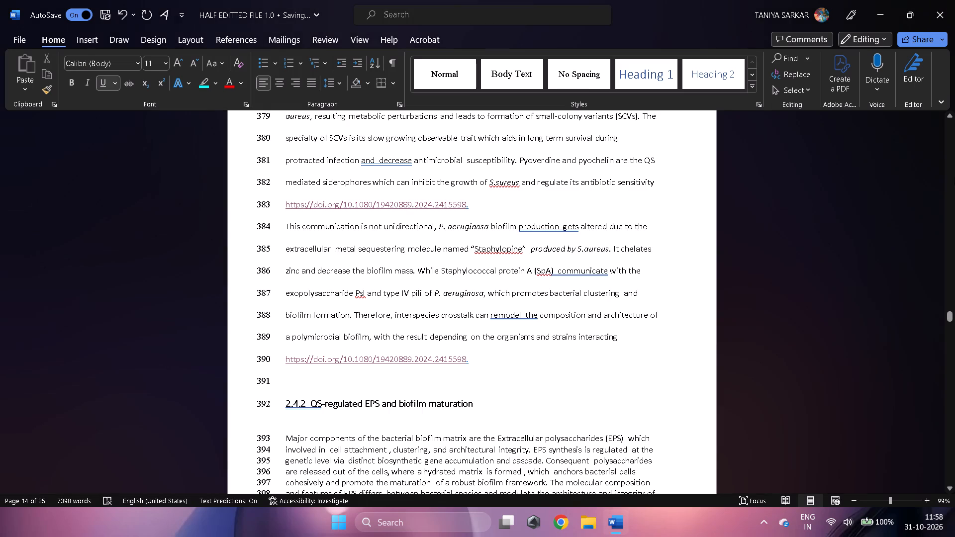
Remove the bold from "Wzx/Wzy-dependent, ABC transporter-dependent, synthase-dependent, and extracellular synthase pathways" in section 2.4.2.
double_click(950, 488)
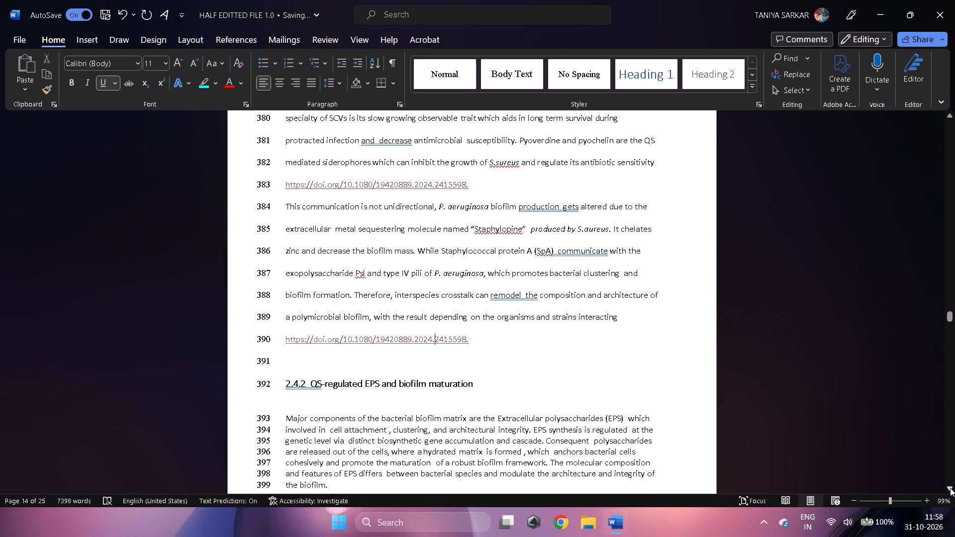
left_click(950, 488)
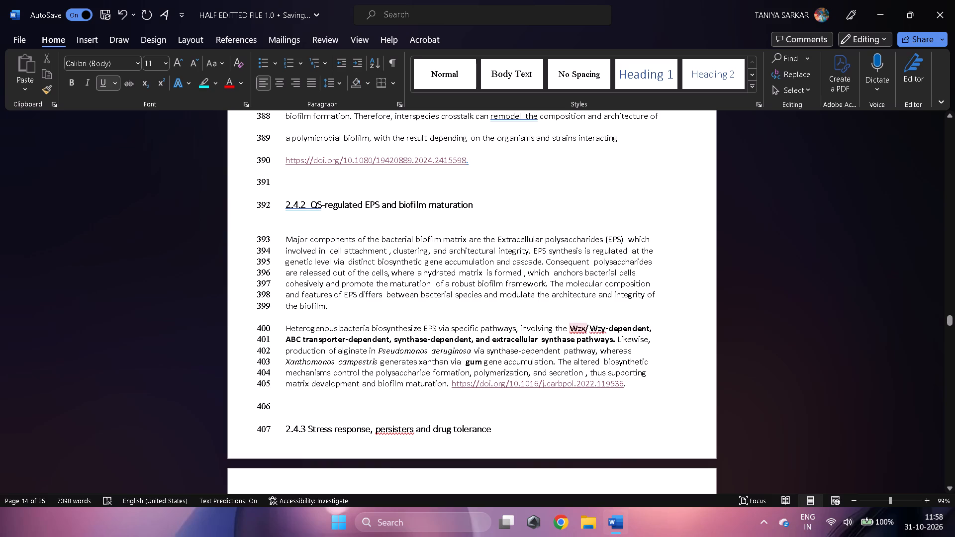
left_click_drag(570, 331, 611, 340)
left_click(619, 317)
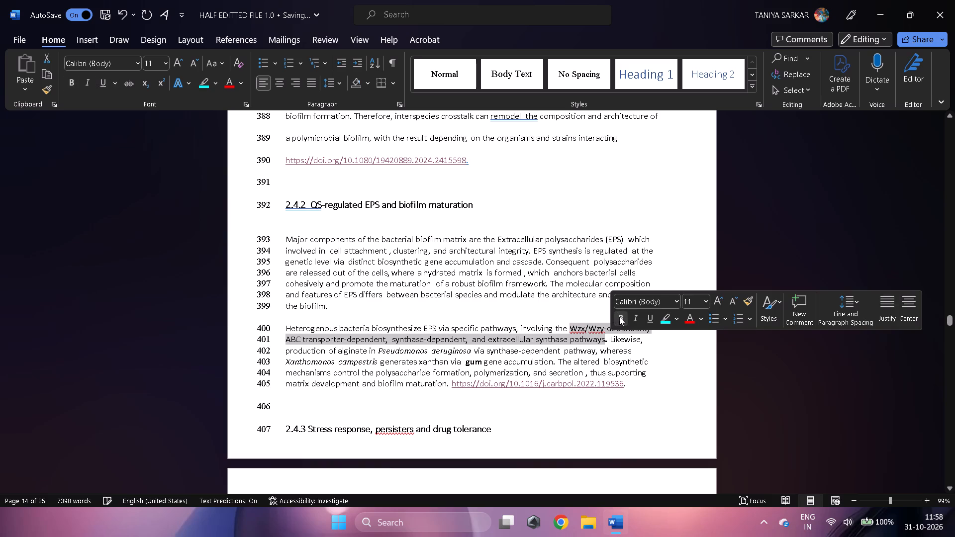
left_click(721, 364)
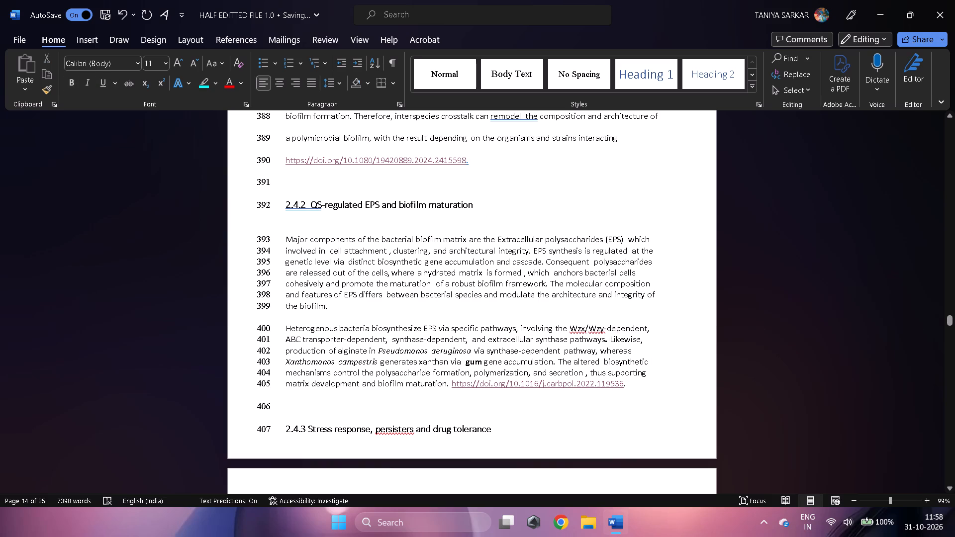
Remove the bold from the word "gum" in "generates xanthan via gum gene accumulation".
left_click_drag(467, 363, 482, 364)
left_click_drag(482, 364, 482, 365)
left_click(491, 348)
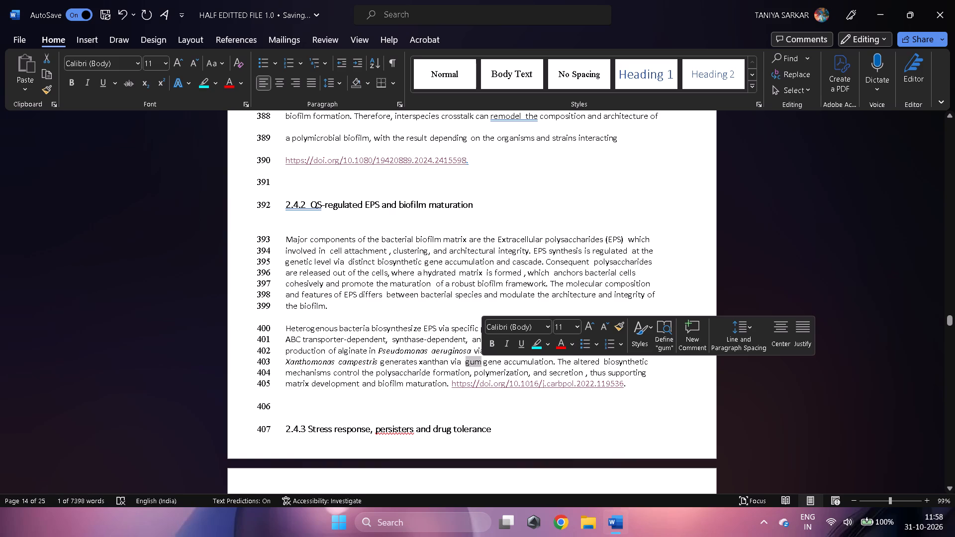
Abbreviate "Pseudomonas aeruginosa" to "P.aeruginosa", without a space, in the sentence about alginate production.
left_click(429, 352)
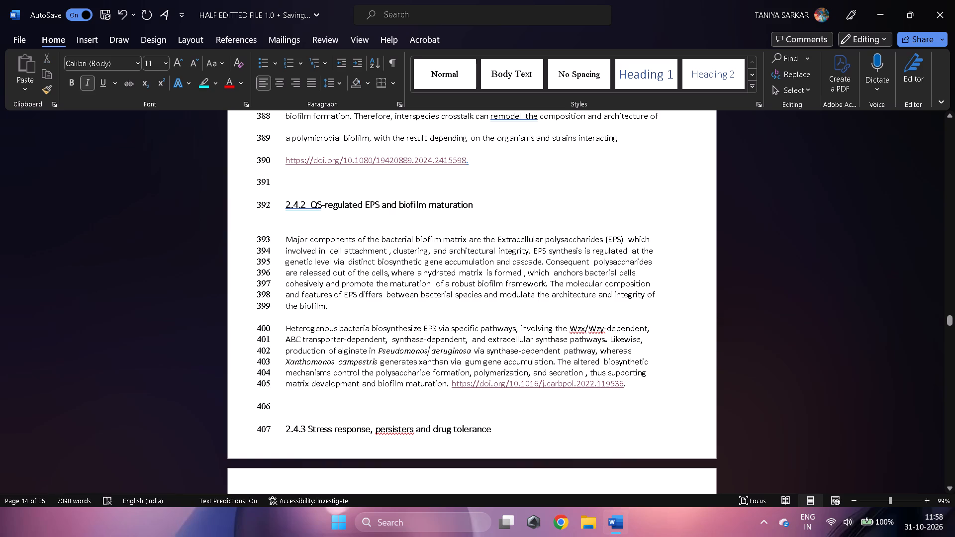
key("BackSpace")
key("BackSpace")
key("BackSpace")
key("BackSpace")
key("BackSpace")
key("BackSpace")
key("BackSpace")
key("BackSpace")
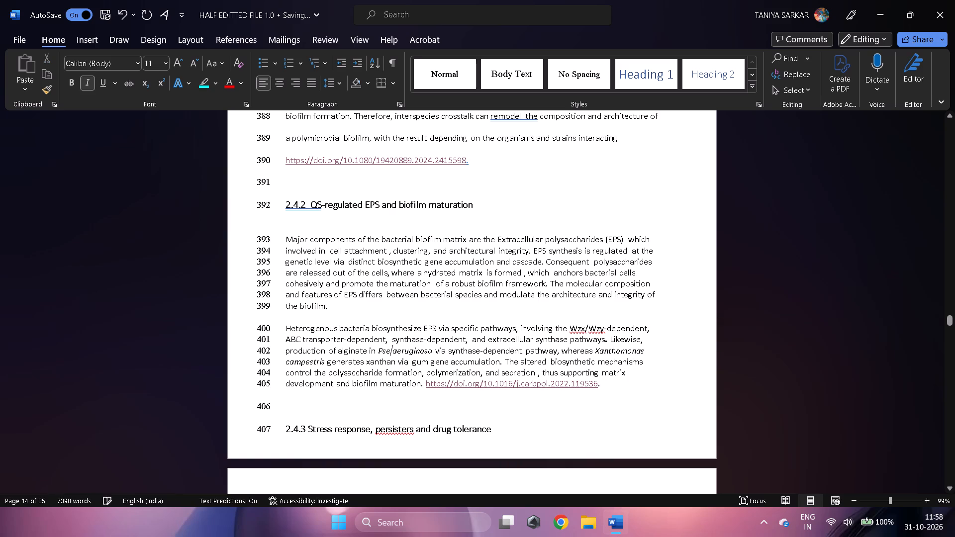
key("BackSpace")
key("BackSpace")
key("period")
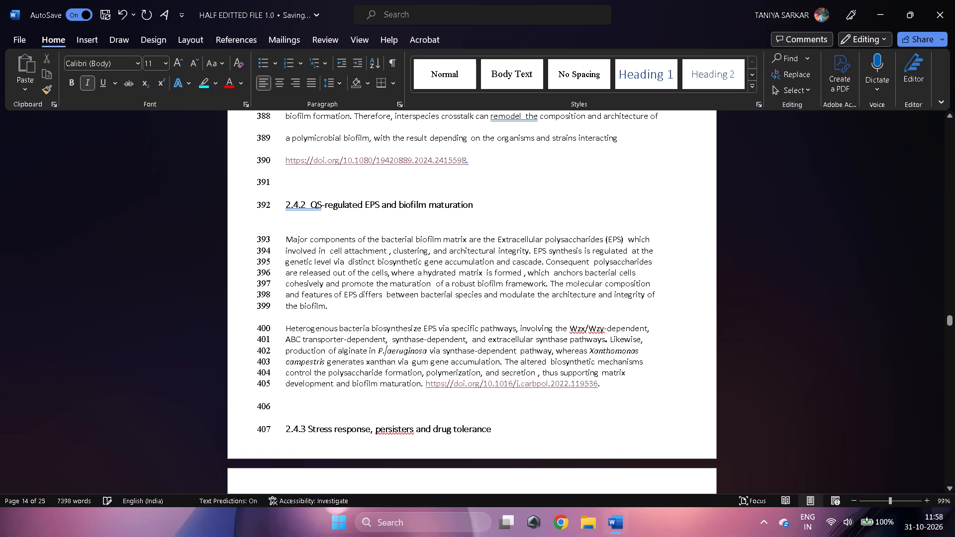
key("Right")
key("BackSpace")
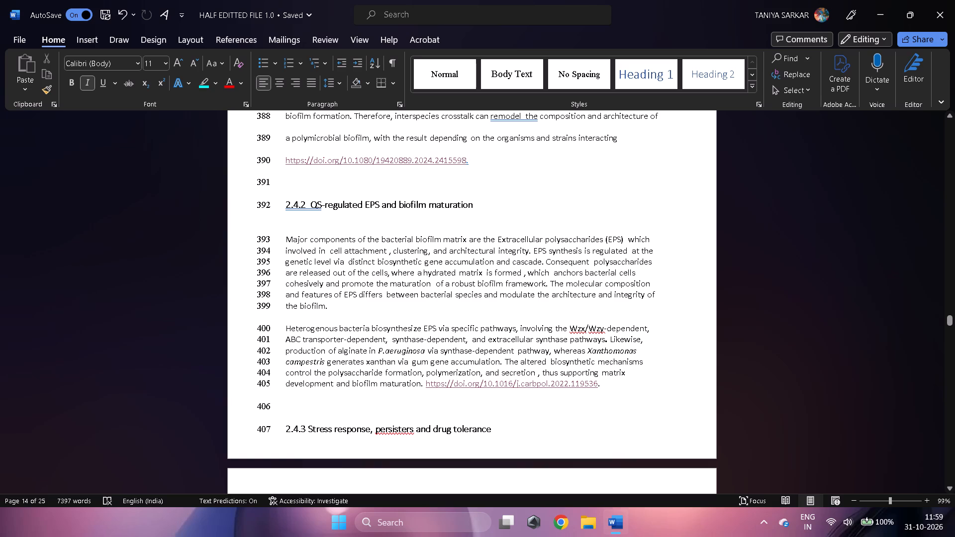
Remove the full stop after "biofilm maturation", keeping one space before the DOI link 10.1016/j.carbpol.2022.119536.
left_click(426, 384)
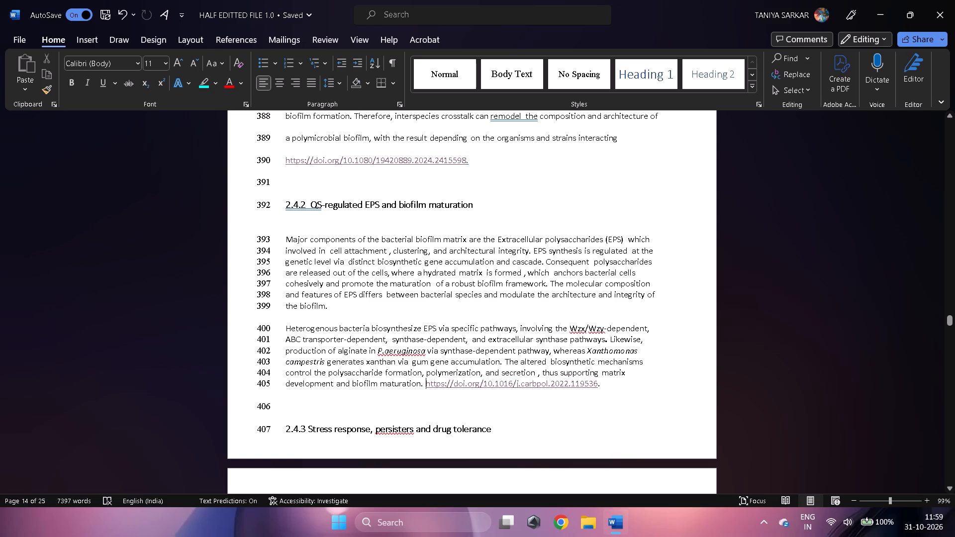
key("BackSpace")
key("BackSpace")
key("space")
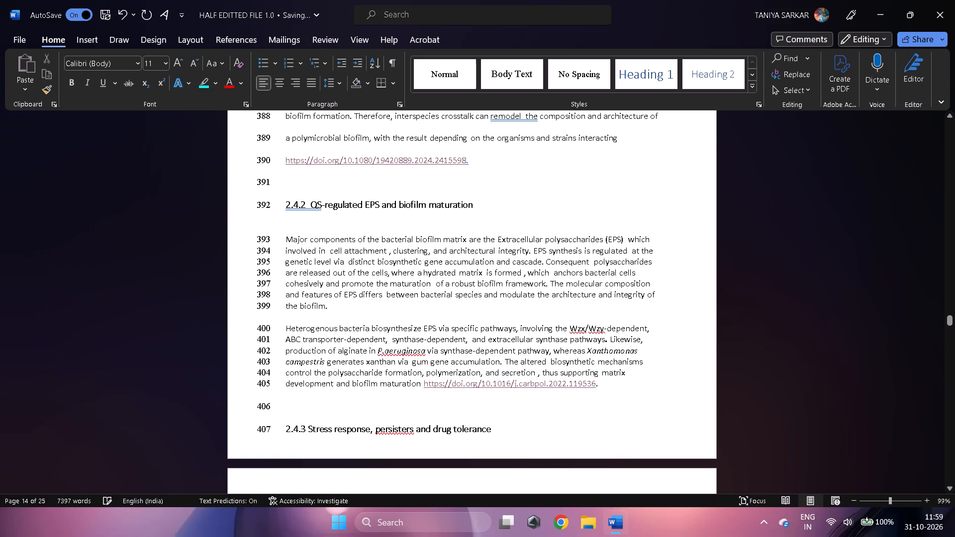
Delete the blank line above the heading "2.4.3 Stress response, persisters and drug tolerance".
left_click(351, 406)
key("BackSpace")
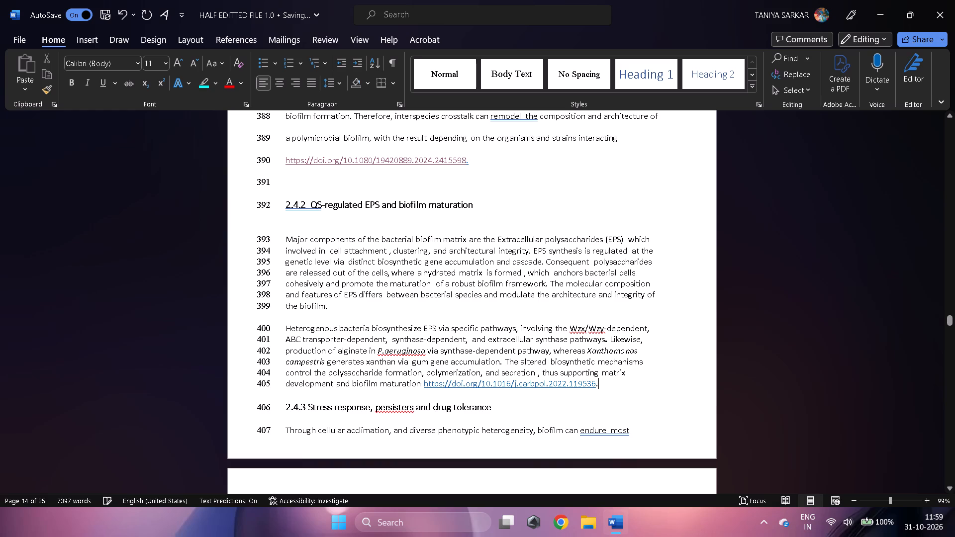
Correct the spacing in "endure most" in the first line of section 2.4.3 by accepting the grammar suggestion.
left_click(606, 436)
left_click(606, 394)
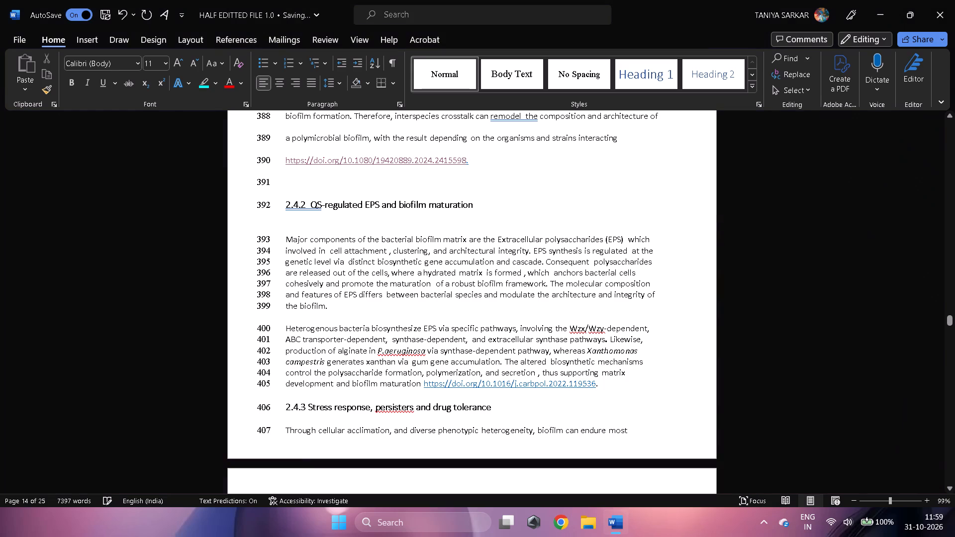
Open the DOI link 10.1016/j.carbpol.2022.119536 in the browser to check it, and close the browser window.
left_click(573, 388, "ctrl")
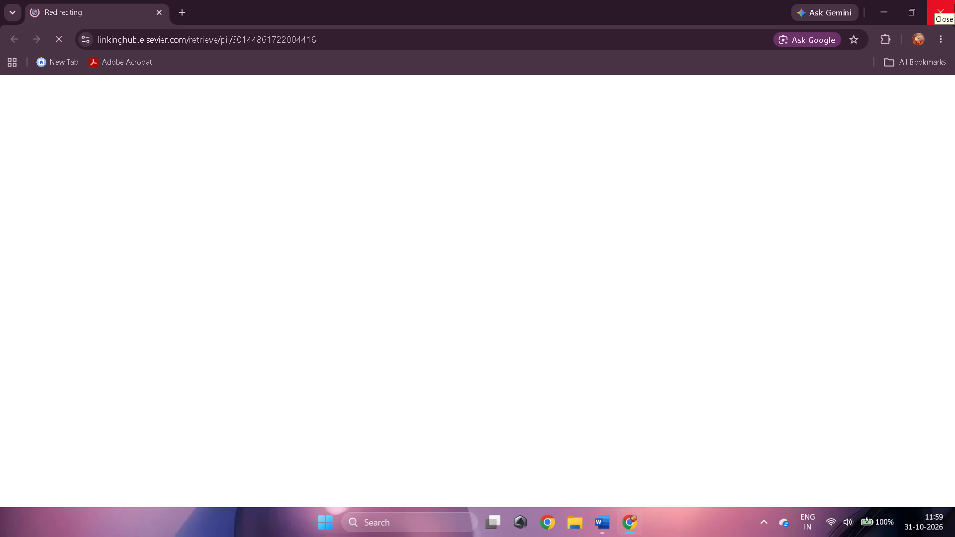
left_click(954, 4)
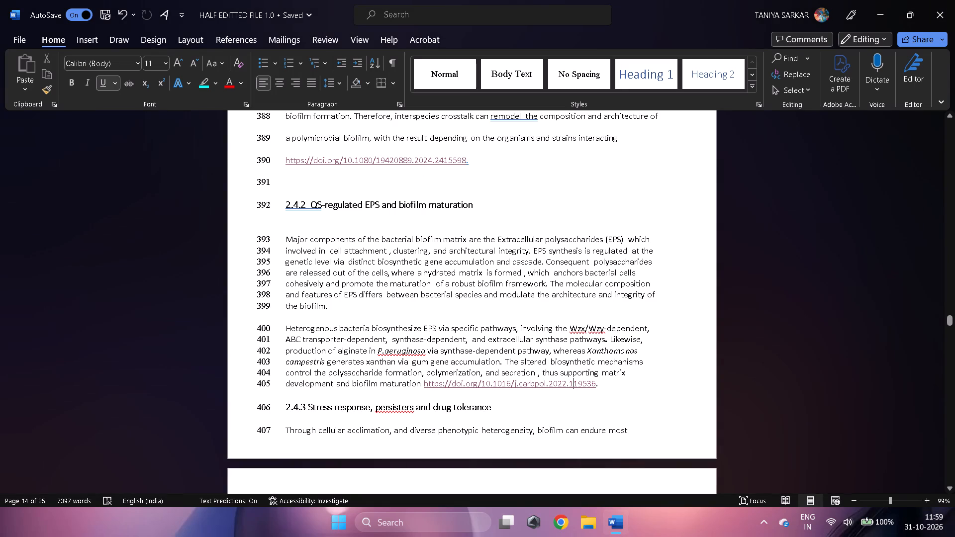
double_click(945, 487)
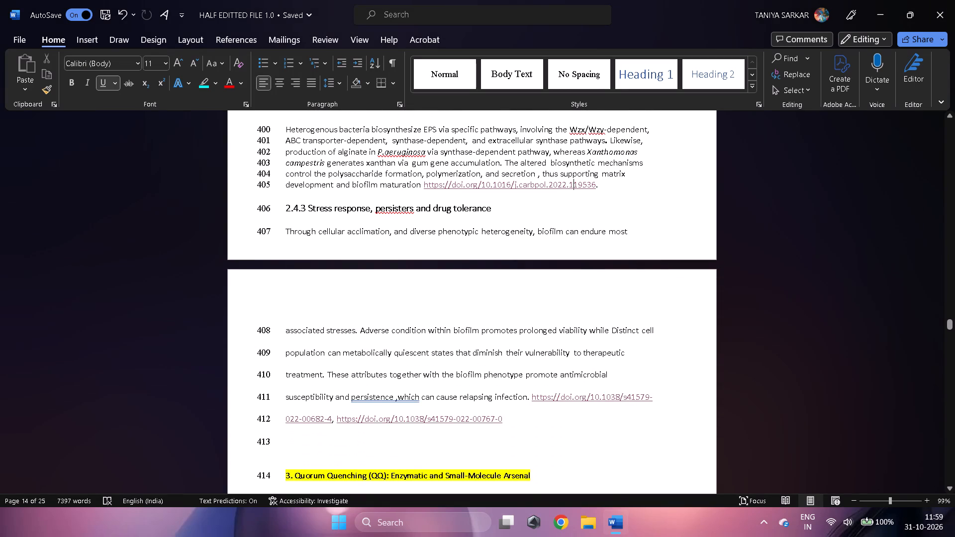
Correct the comma spacing in "persistence, which" in section 2.4.3 by accepting the grammar suggestion.
left_click(385, 398)
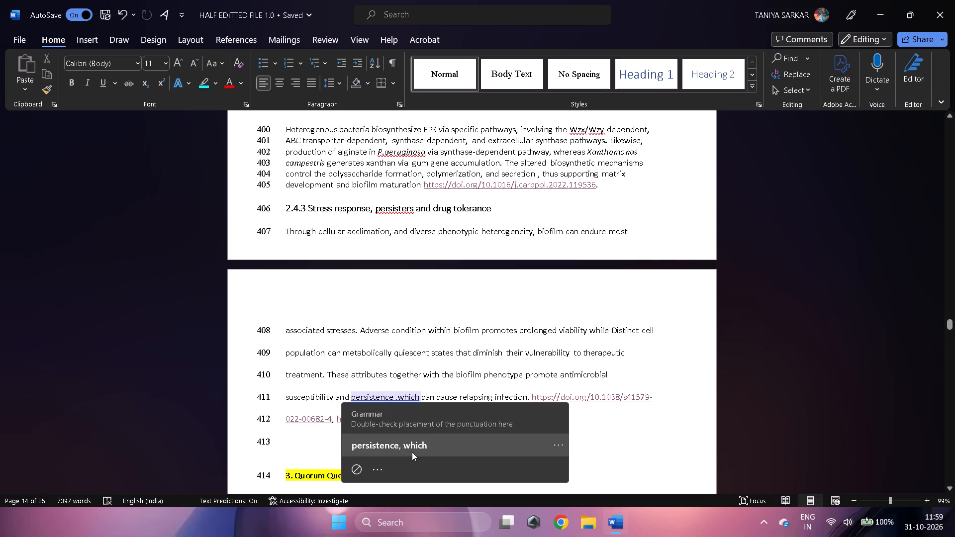
left_click(411, 453)
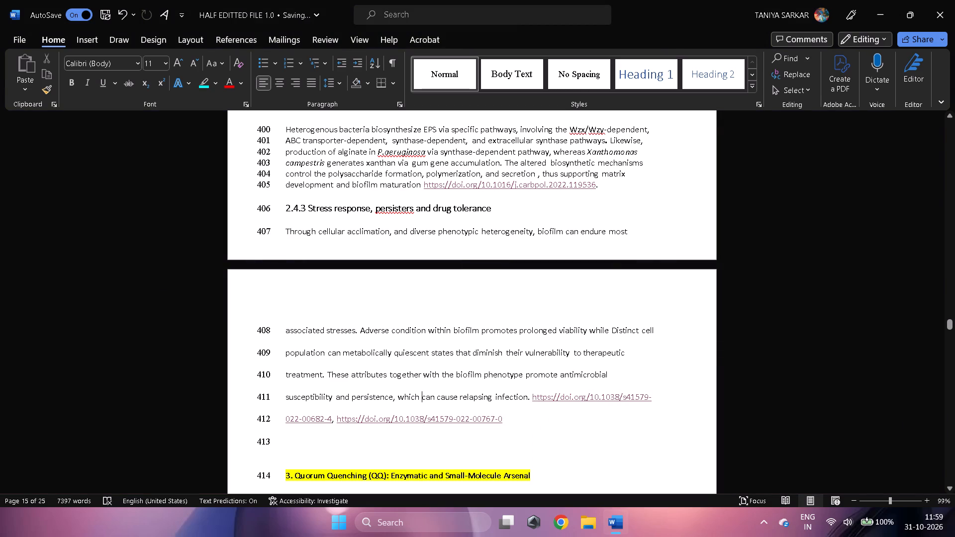
left_click(532, 398)
key("BackSpace")
key("BackSpace")
key("space")
left_click(504, 419)
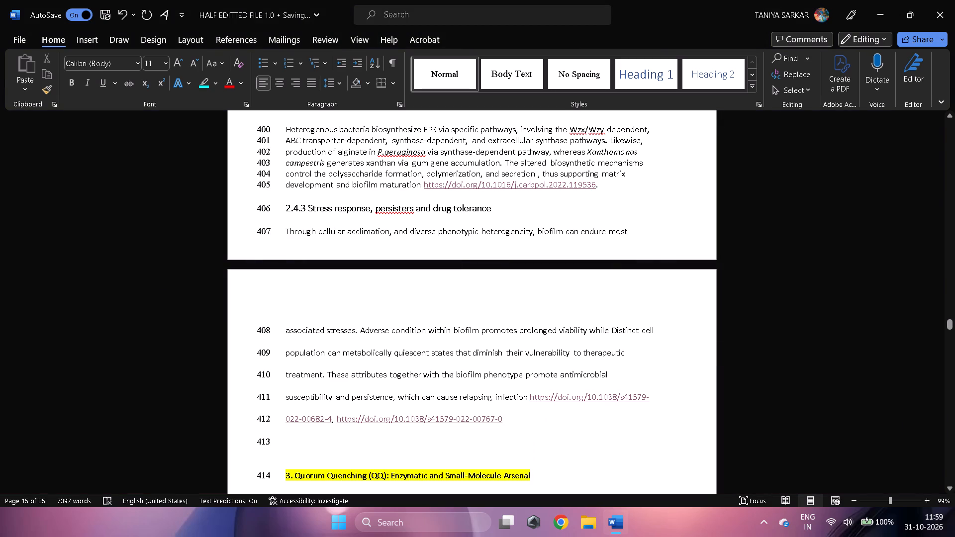
key("period")
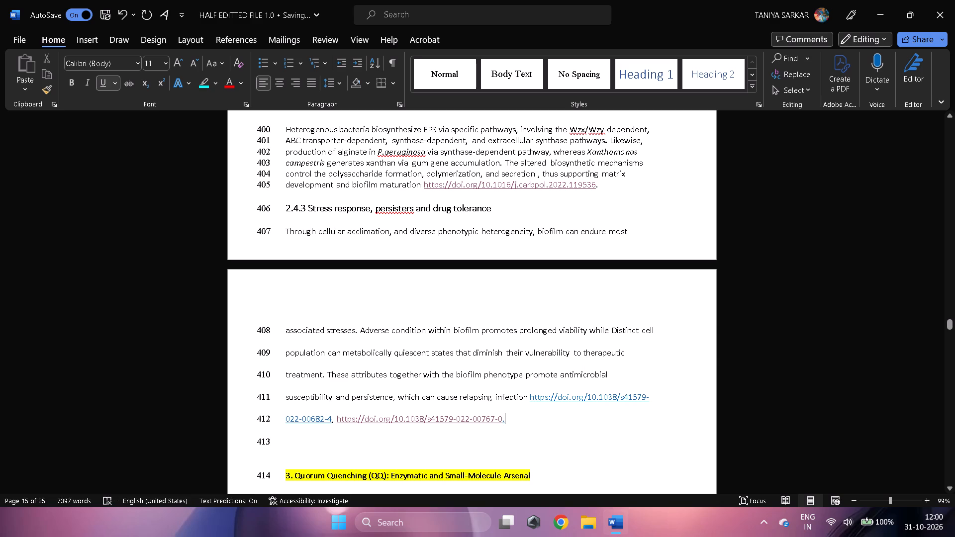
left_click(594, 398, "ctrl")
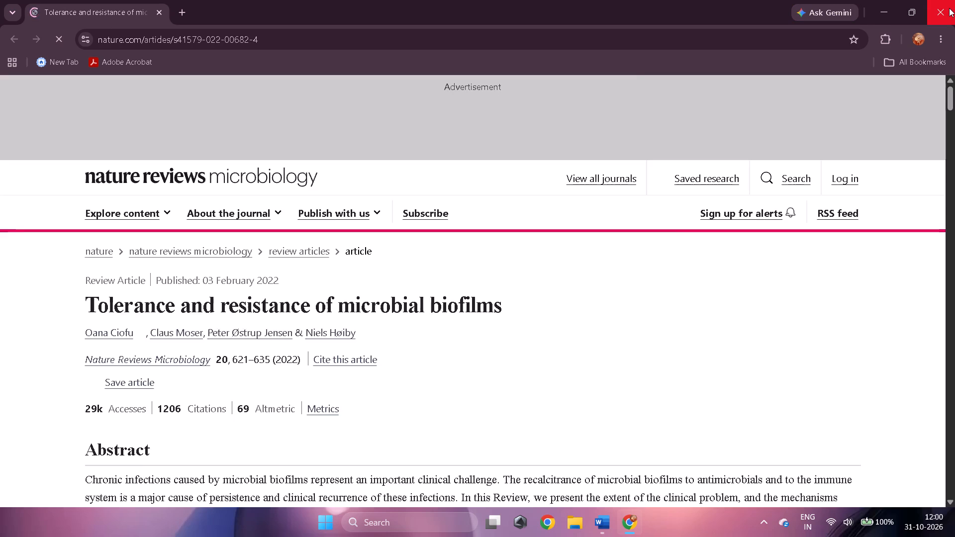
left_click(949, 8)
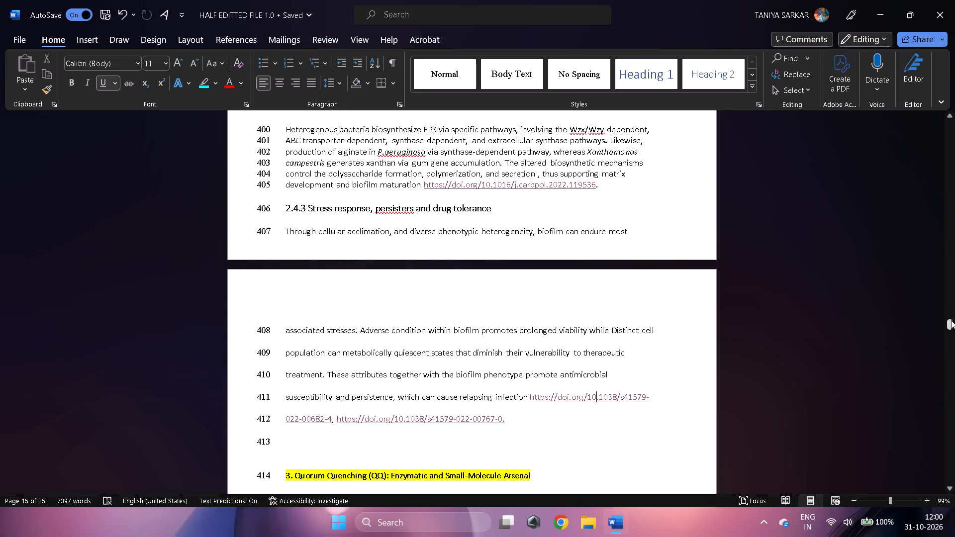
Review the manuscript from its title page through the introduction to section 2.1 for unchecked DOI links and remaining errors.
left_click_drag(951, 320, 951, 325)
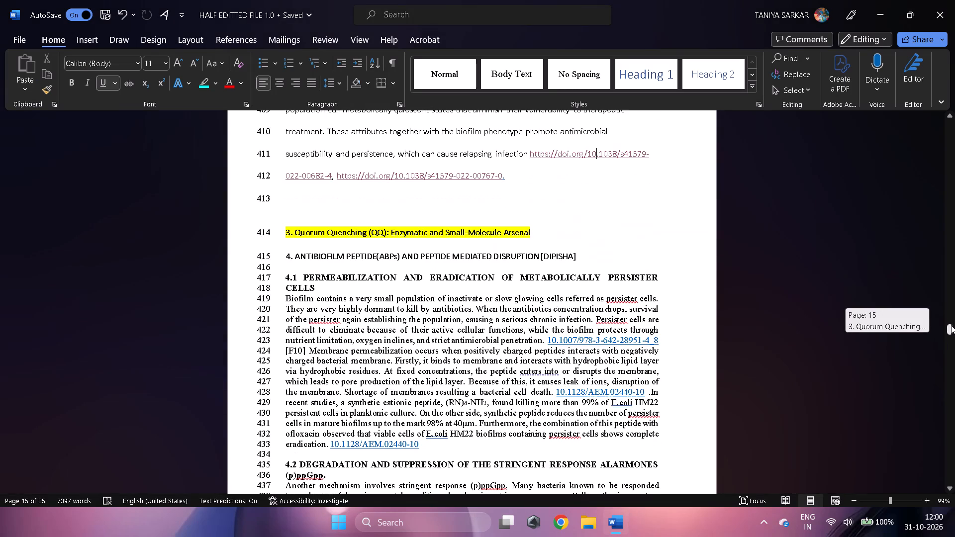
left_click_drag(951, 325, 948, 295)
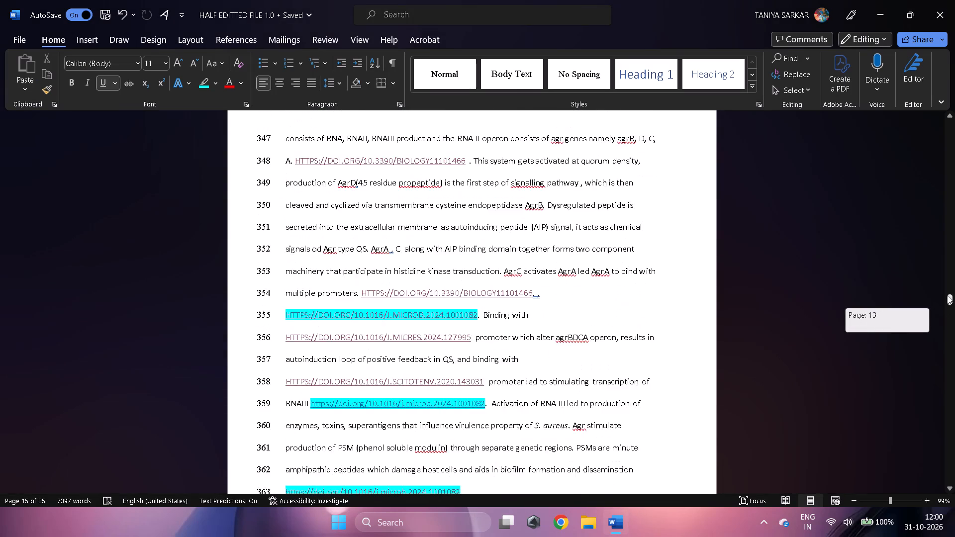
left_click_drag(948, 295, 949, 234)
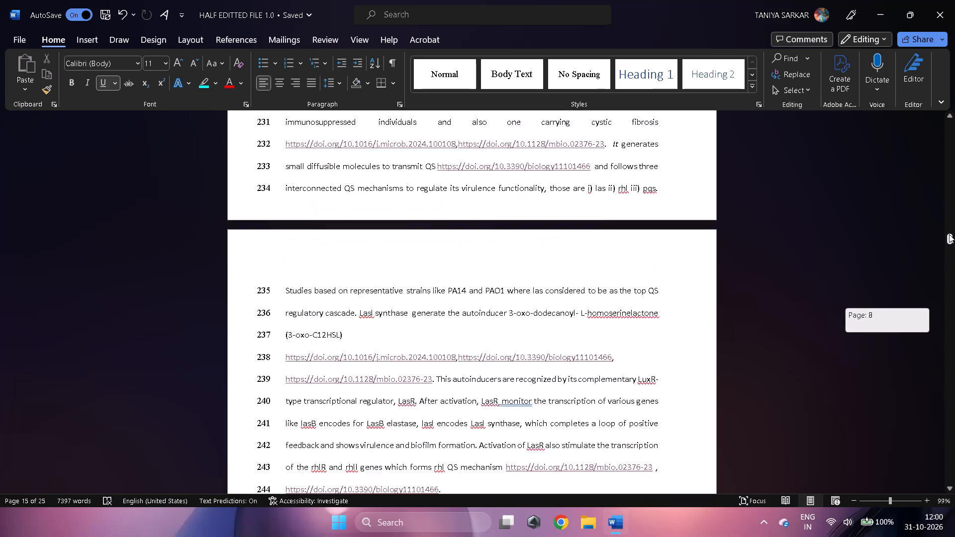
left_click_drag(949, 234, 952, 192)
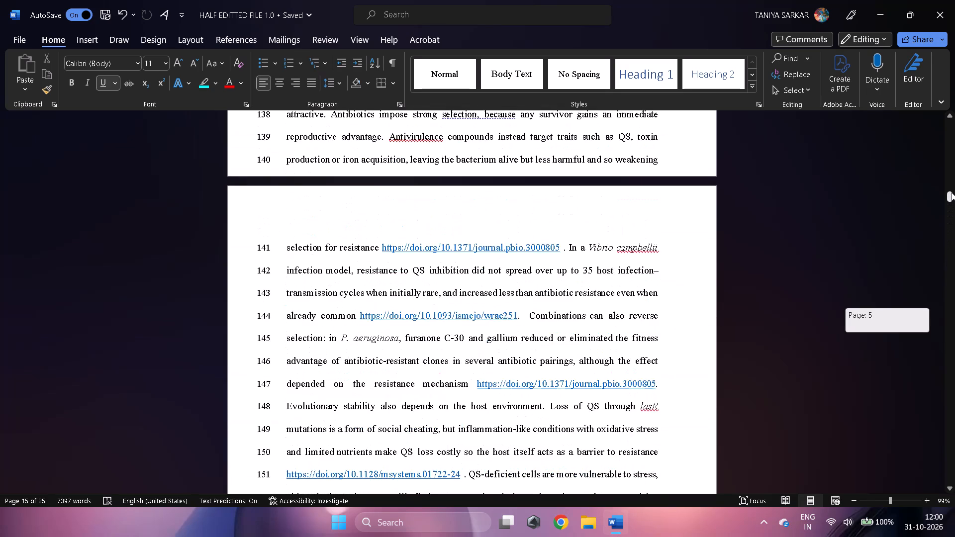
left_click_drag(952, 192, 954, 151)
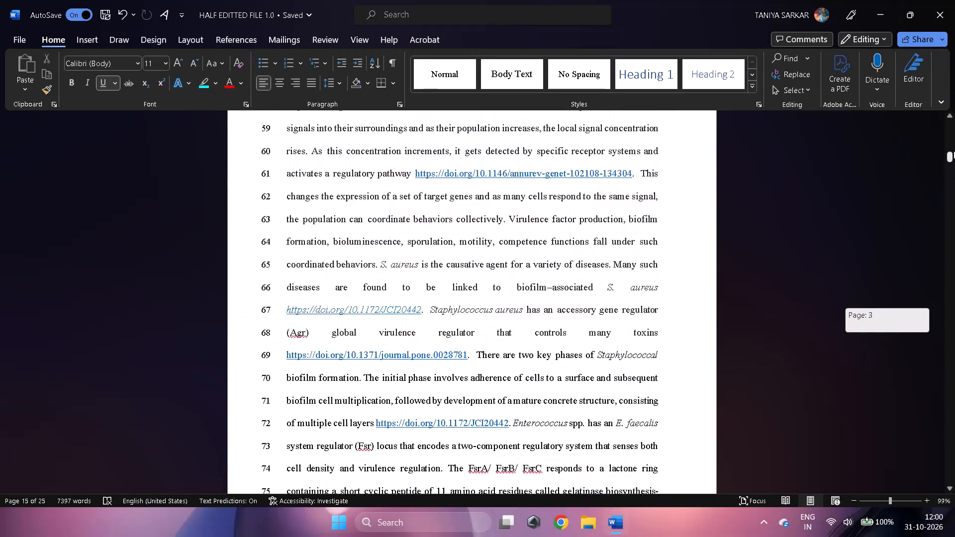
left_click_drag(954, 151, 954, 113)
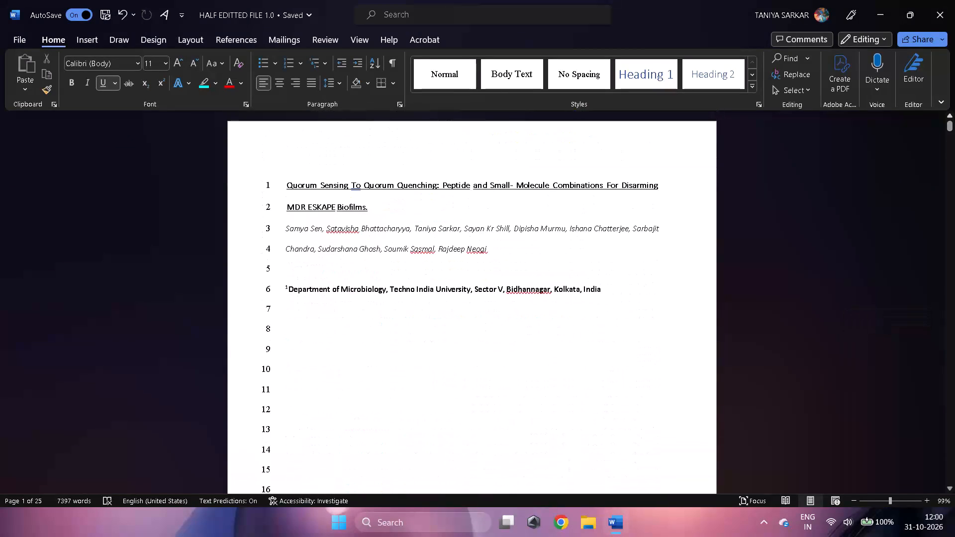
left_click(949, 488)
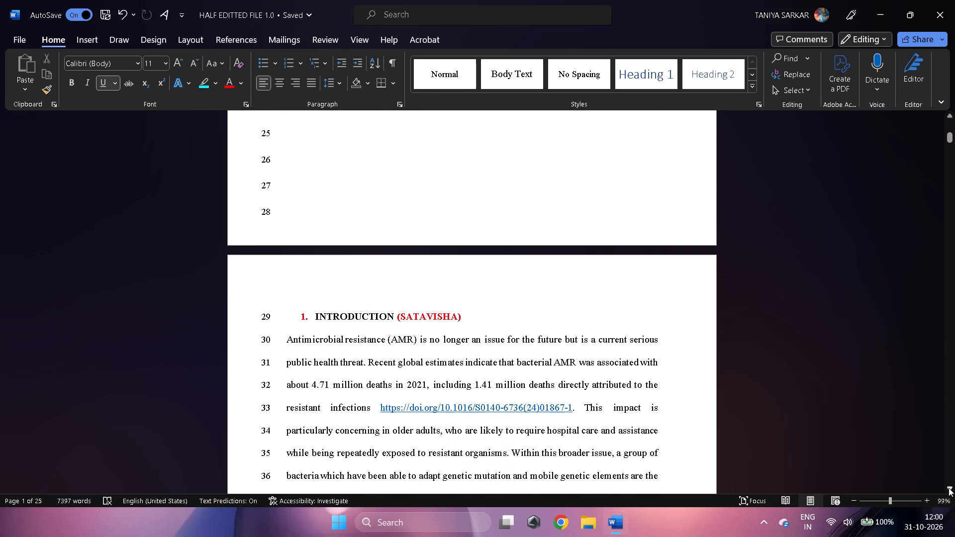
left_click(949, 488)
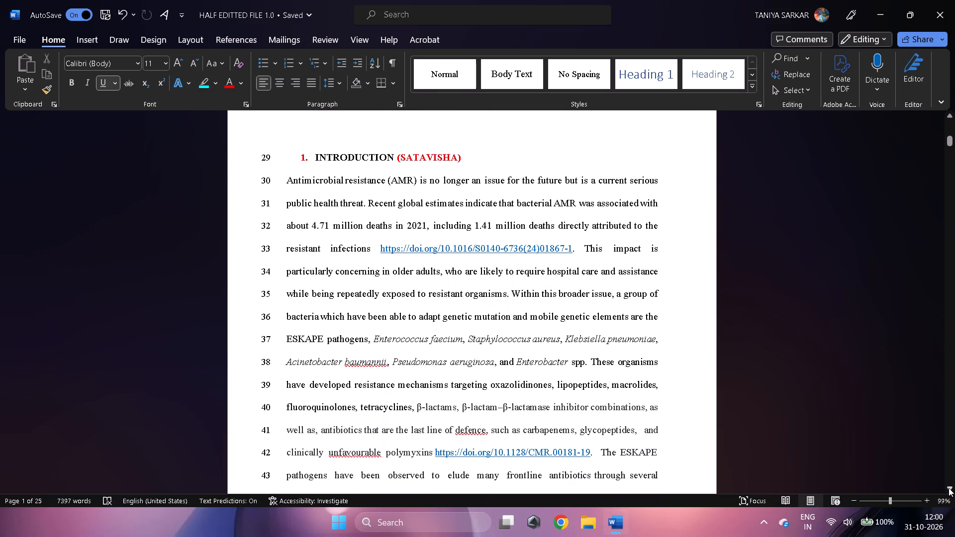
left_click(945, 489)
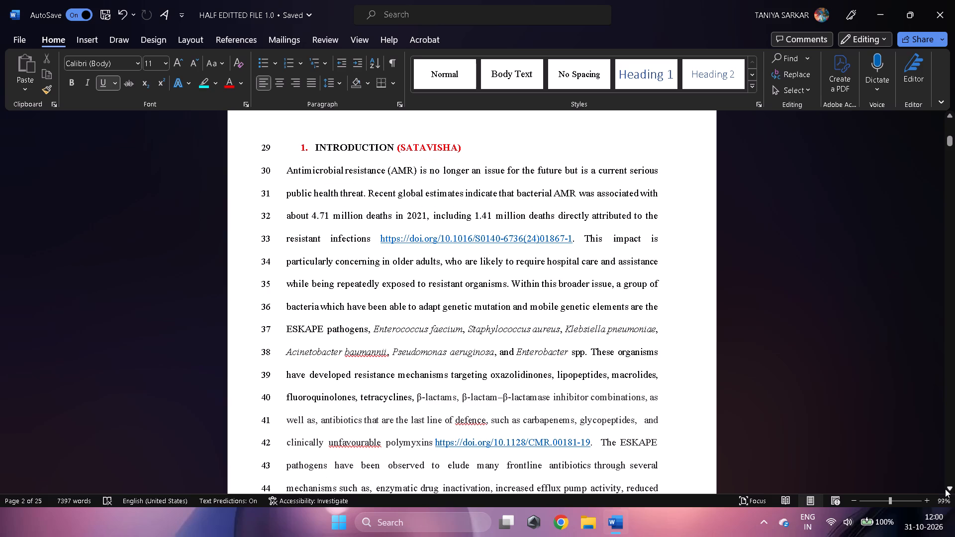
double_click(945, 489)
left_click_drag(945, 489, 945, 490)
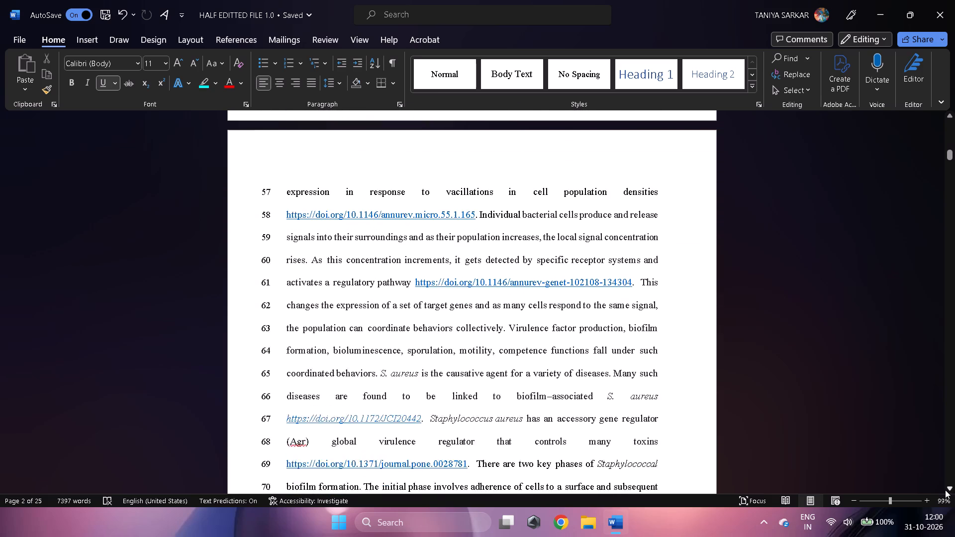
left_click_drag(945, 490, 947, 490)
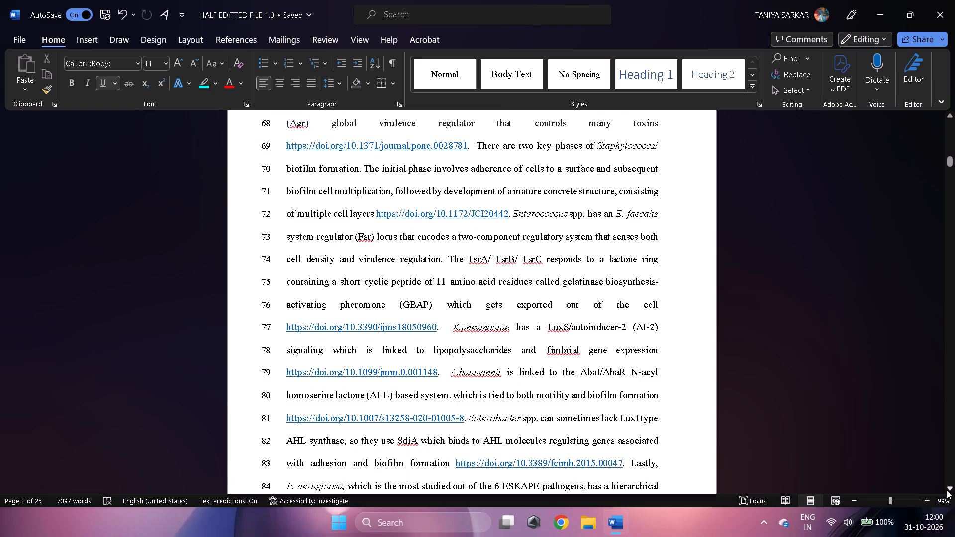
left_click_drag(947, 490, 951, 490)
triple_click(951, 490)
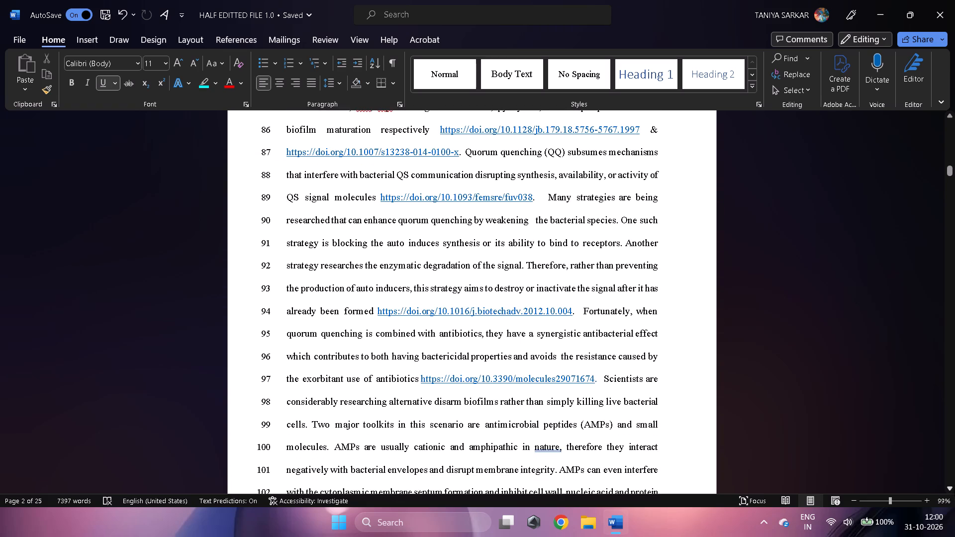
left_click(951, 451)
double_click(951, 451)
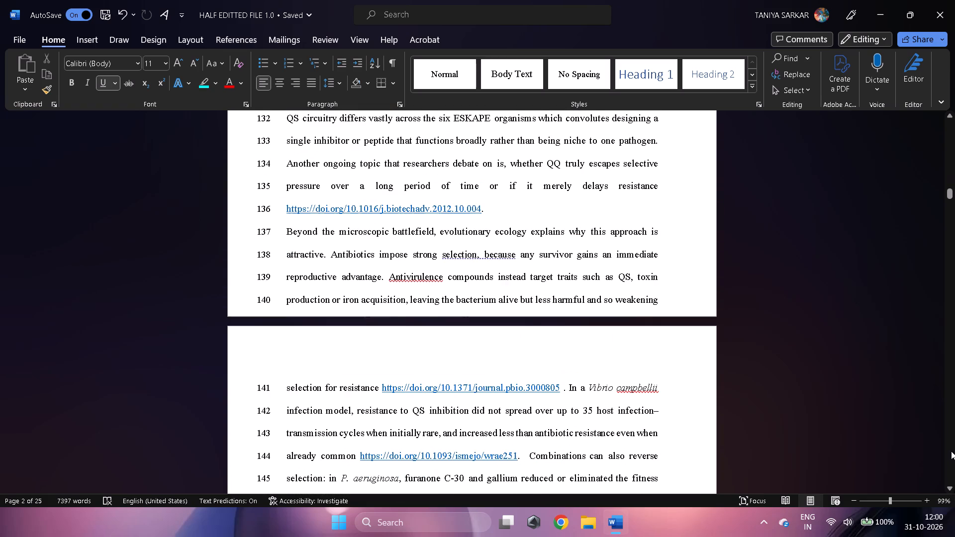
left_click(951, 451)
left_click(951, 451)
left_click(951, 451)
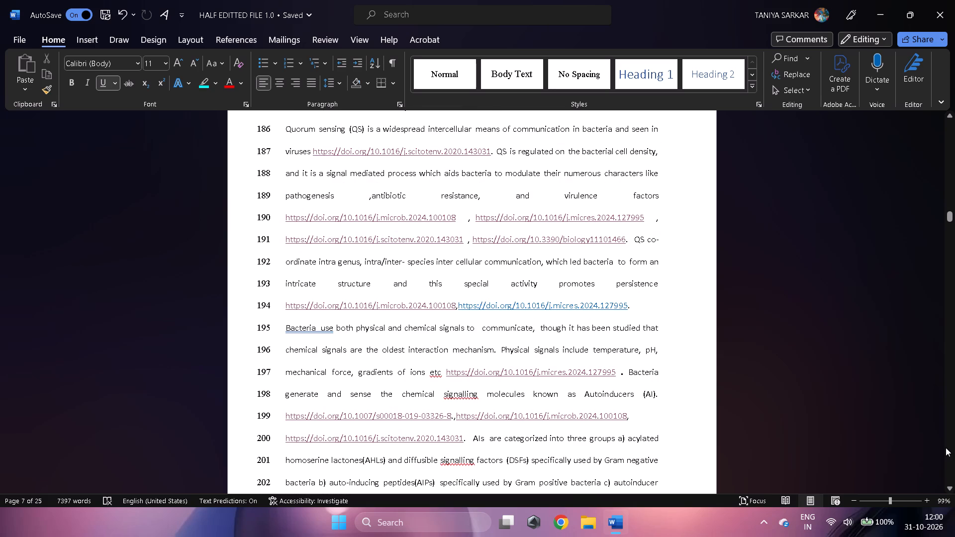
Open the DOI link 10.1016/j.micres.2024.127995 after "promotes persistence" in section 2.1 to check it, and close the browser window.
left_click(948, 116)
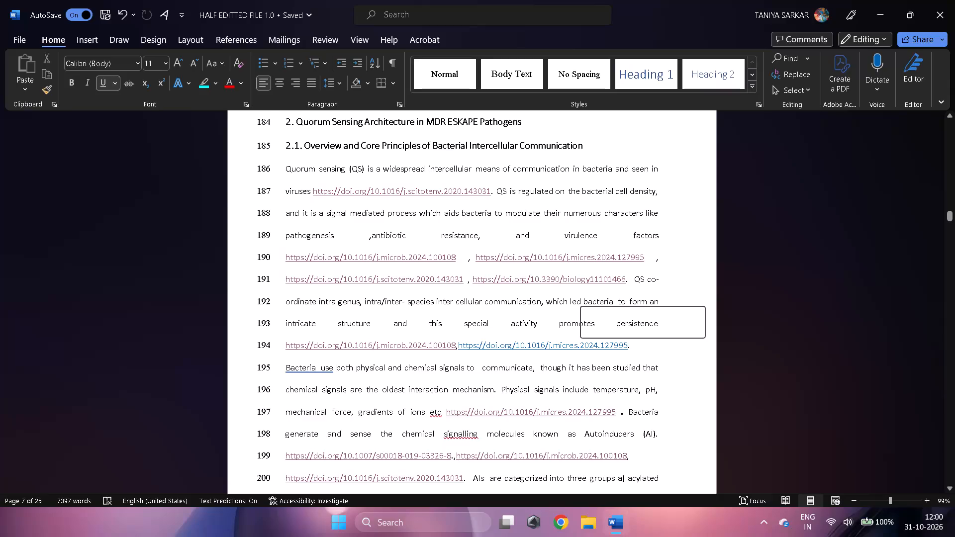
left_click(573, 347, "ctrl")
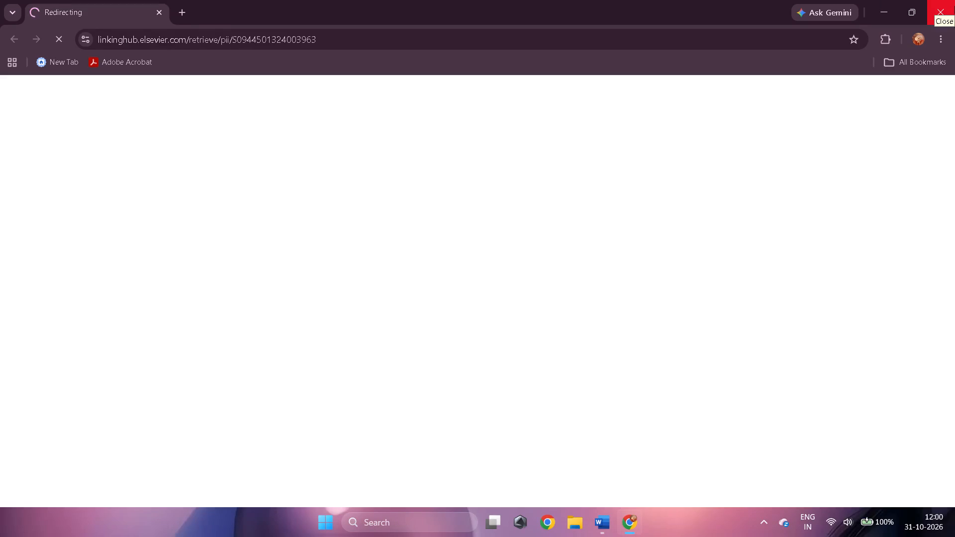
left_click(954, 6)
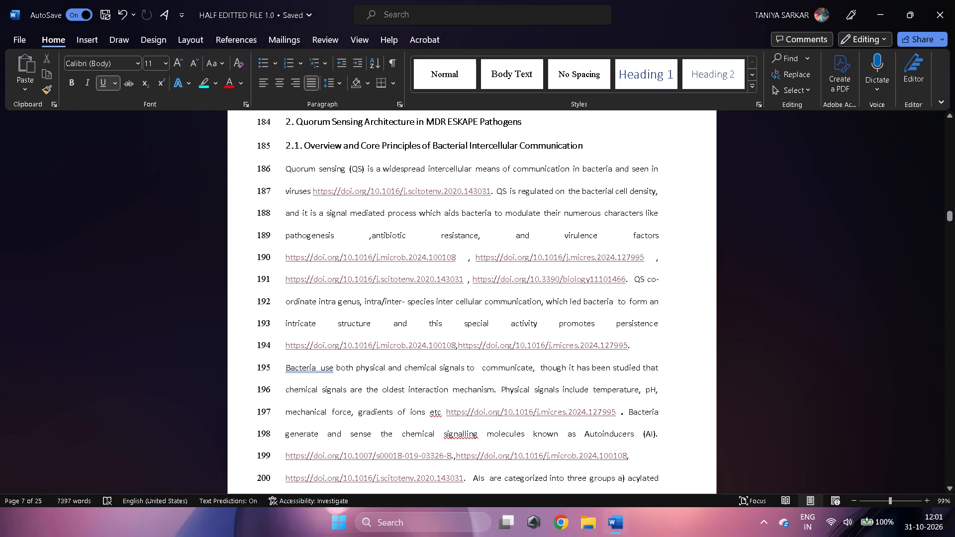
Remove the extra space in "Bacteria use" in section 2.1 by accepting the grammar suggestion.
left_click(308, 369)
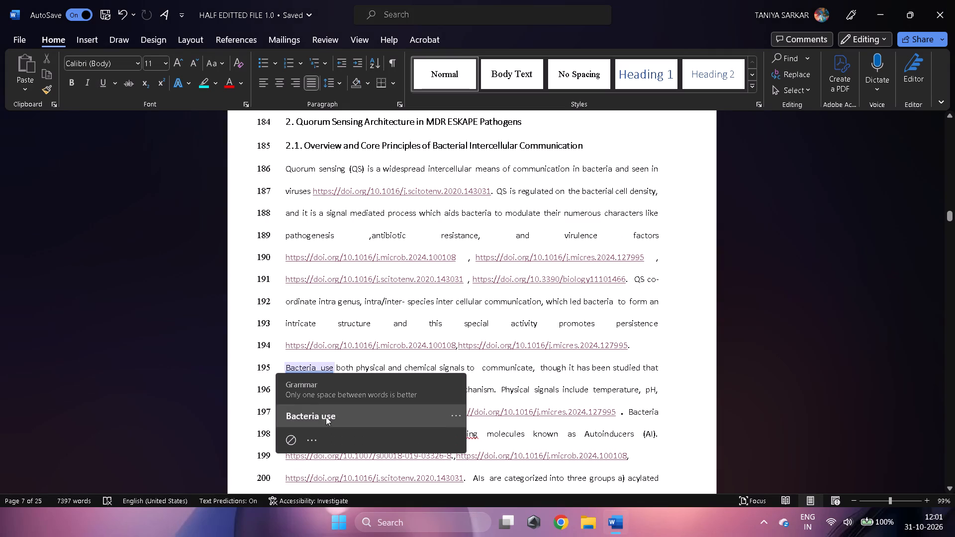
left_click(326, 417)
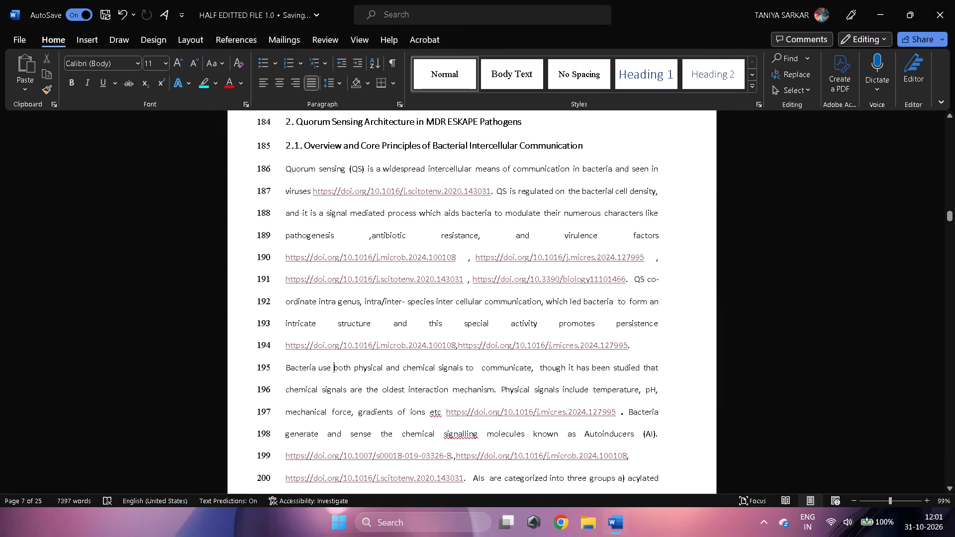
Open the DOI link 10.1016/j.microb.2024.100108 after "vice versa" in section 2.1 to check it, and close the browser window.
left_click(953, 488)
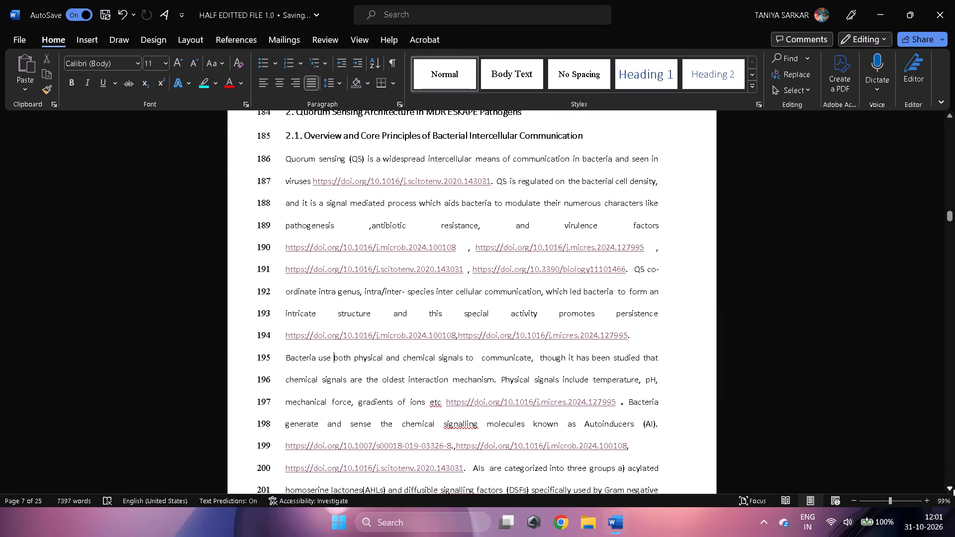
left_click(953, 488)
left_click(953, 488)
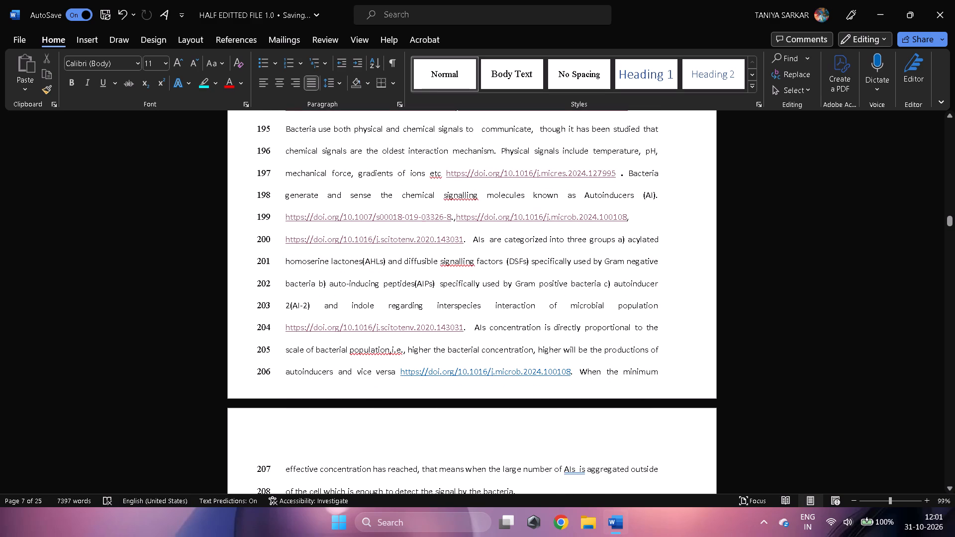
left_click(540, 375, "ctrl")
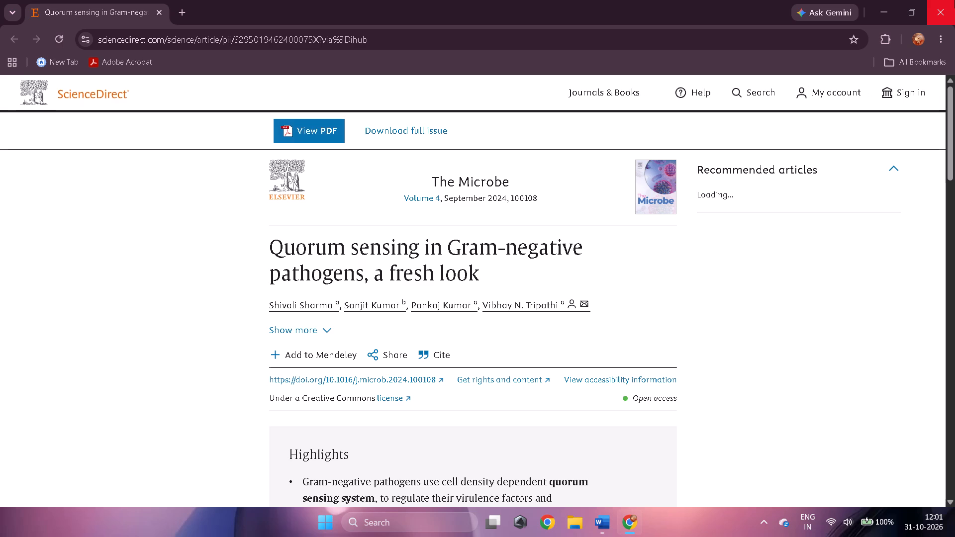
left_click(954, 0)
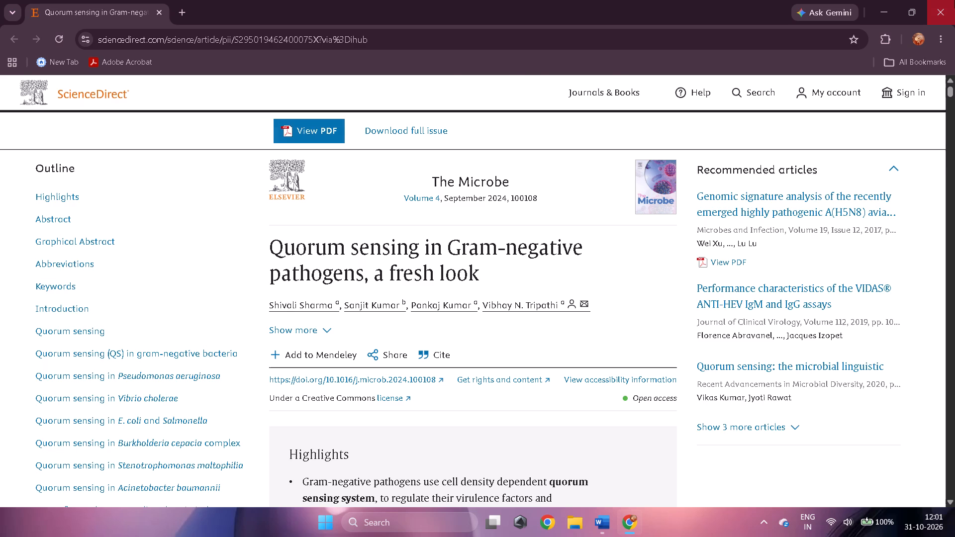
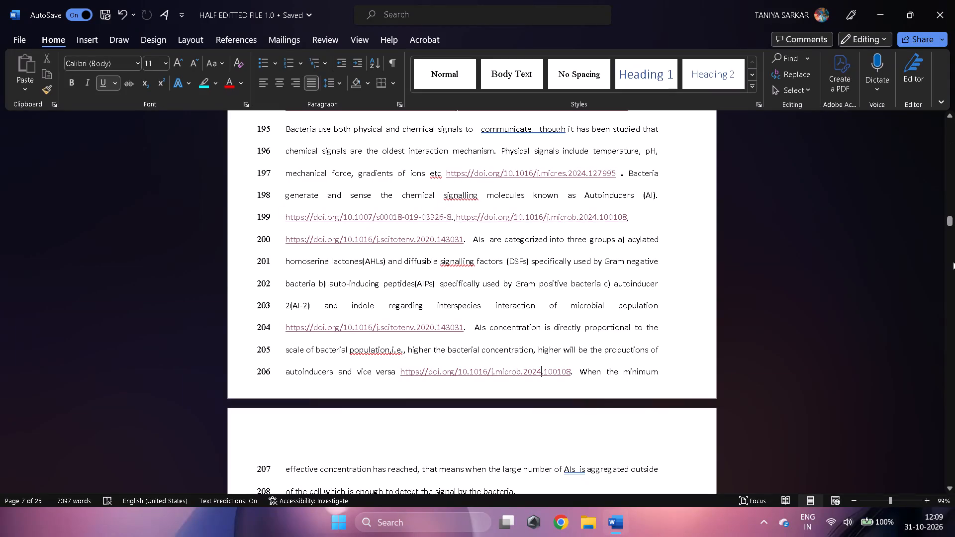
Remove the extra space in "communicate, though" in section 2.1 by accepting the grammar suggestion.
left_click(549, 131)
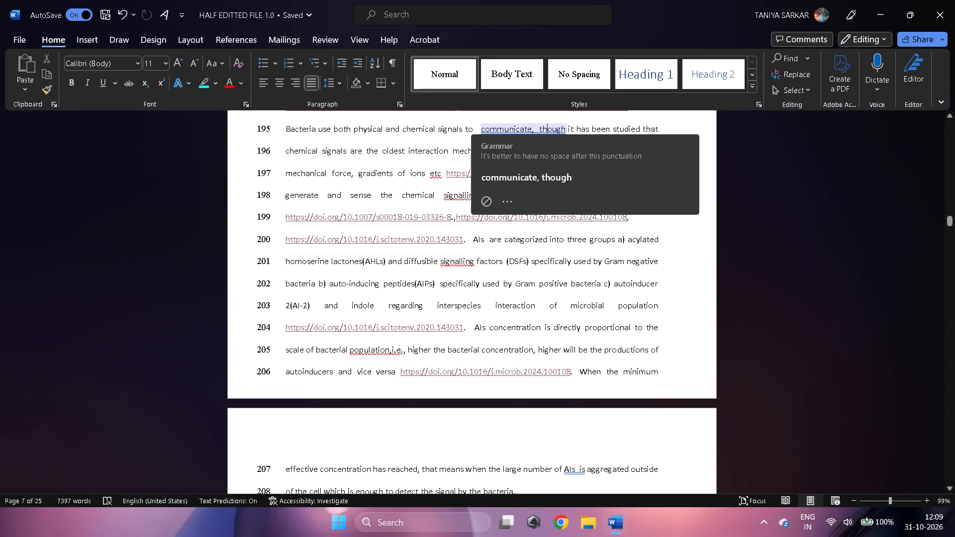
left_click(546, 176)
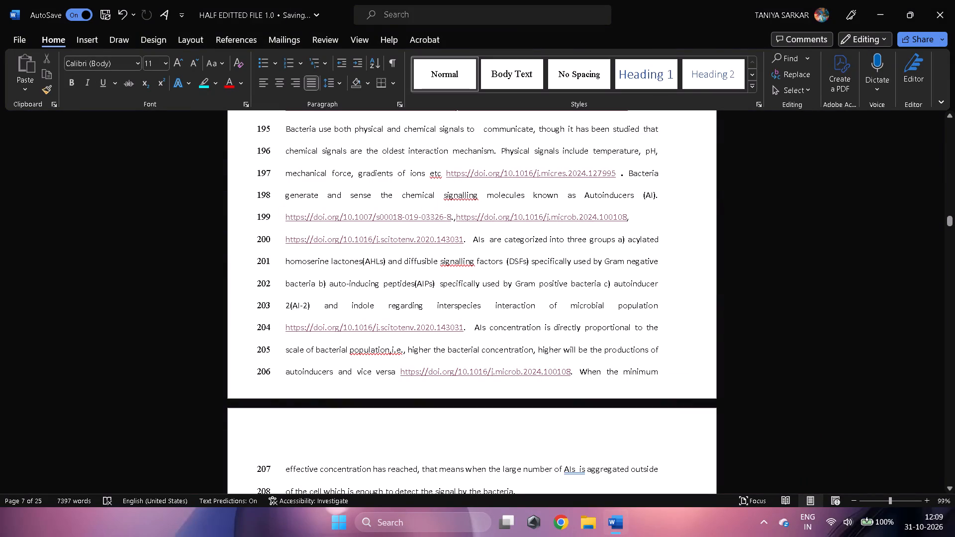
Review the manuscript from section 2.1 through section 2.2 to the highlighted DOI links in the K. pneumoniae paragraph.
left_click(947, 483)
left_click(947, 483)
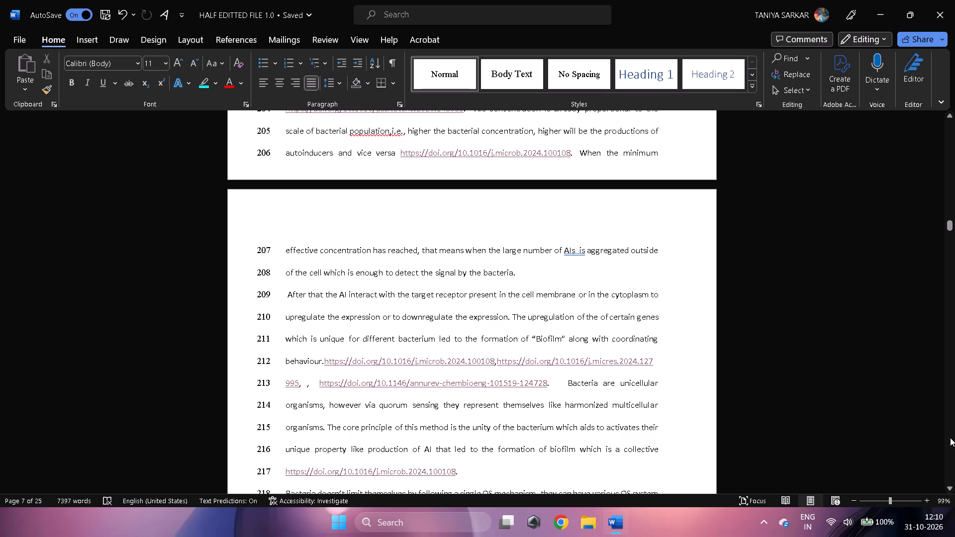
left_click(946, 488)
left_click(946, 488)
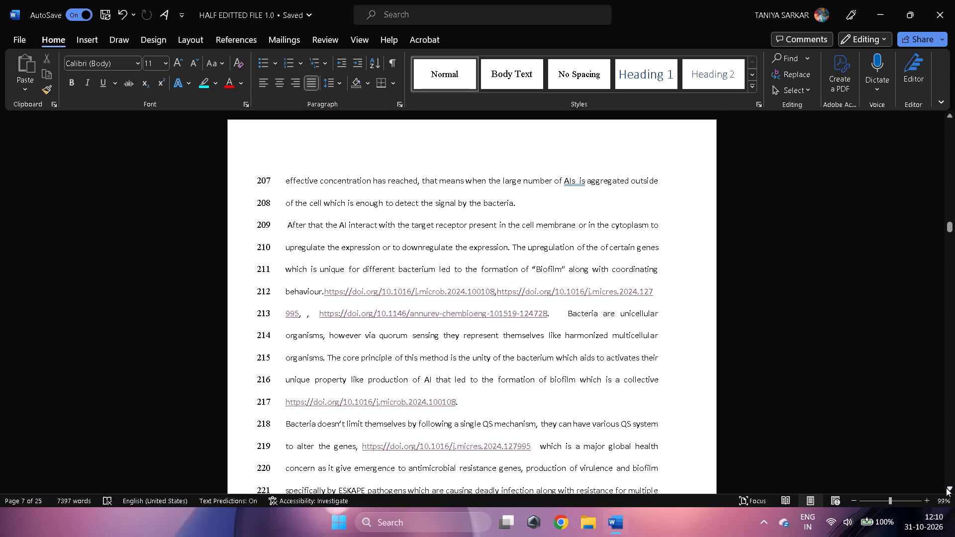
left_click(946, 488)
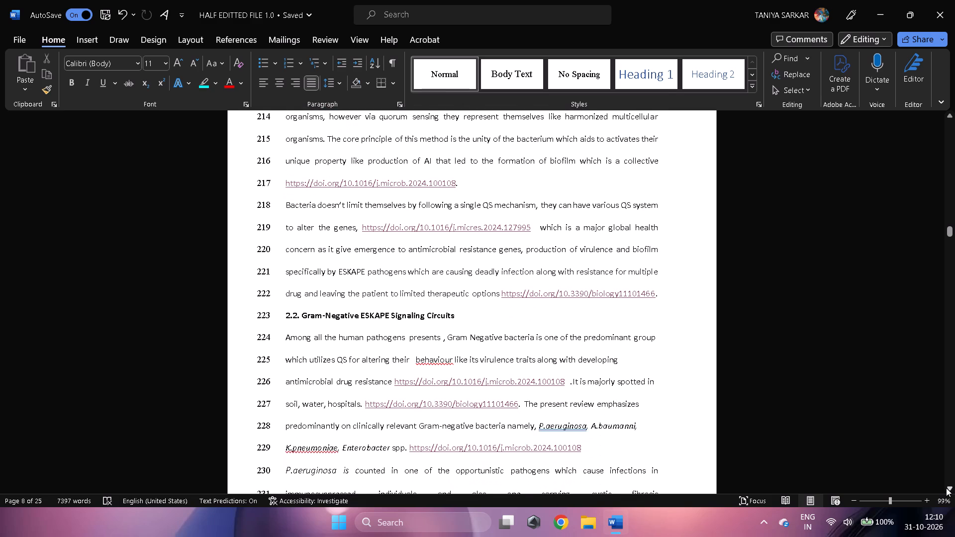
triple_click(946, 488)
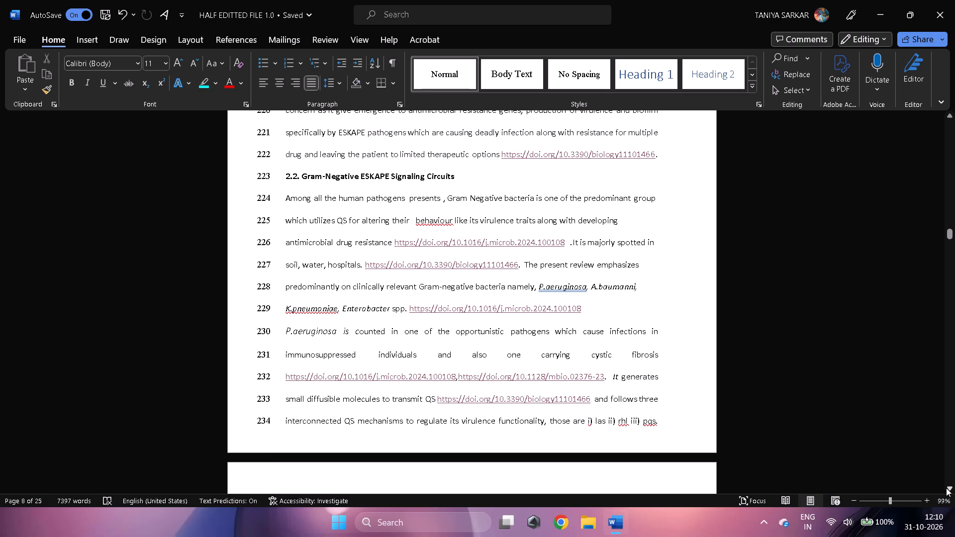
right_click(946, 488)
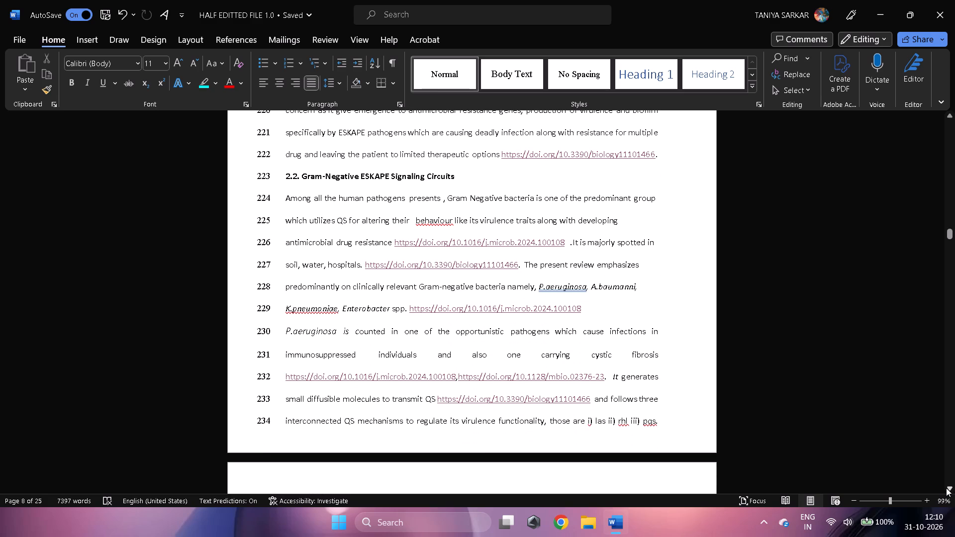
right_click(946, 488)
triple_click(946, 488)
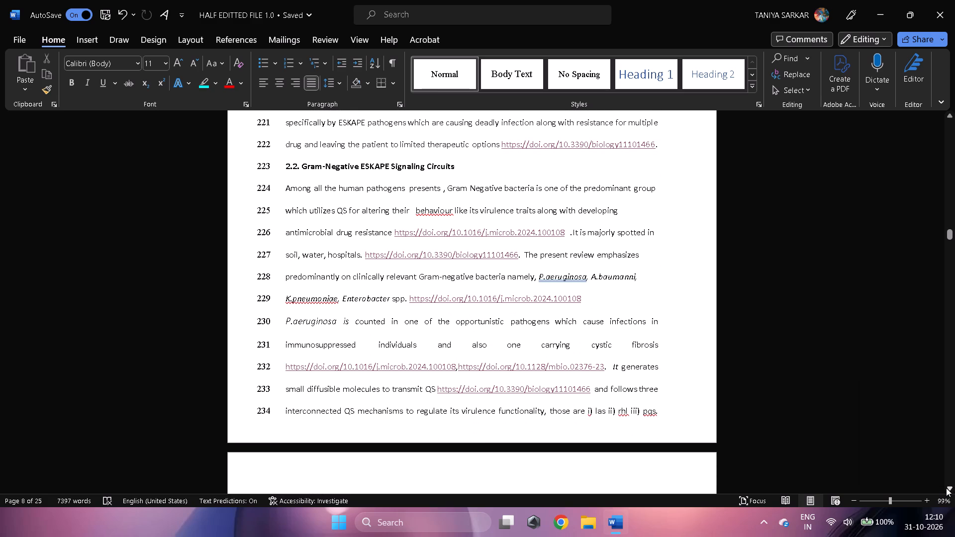
double_click(946, 488)
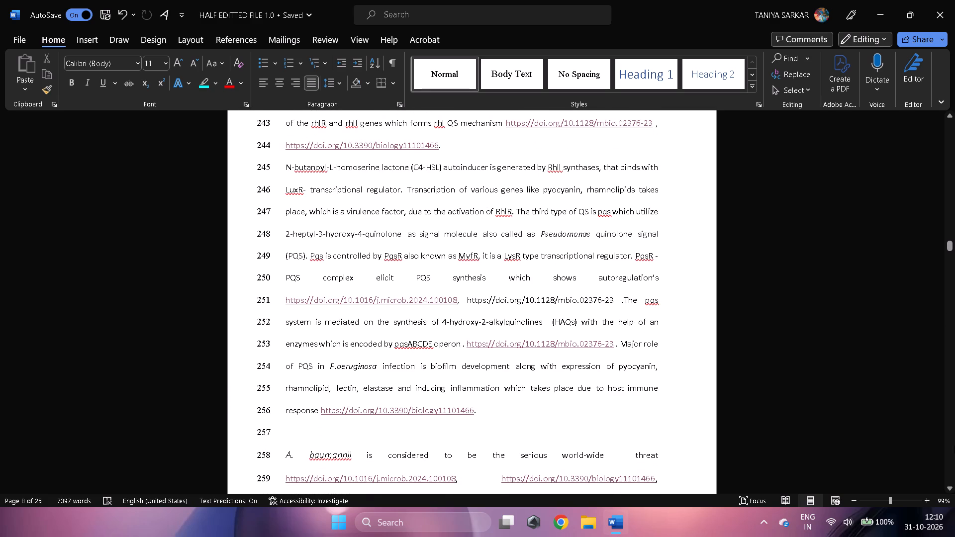
left_click(948, 488)
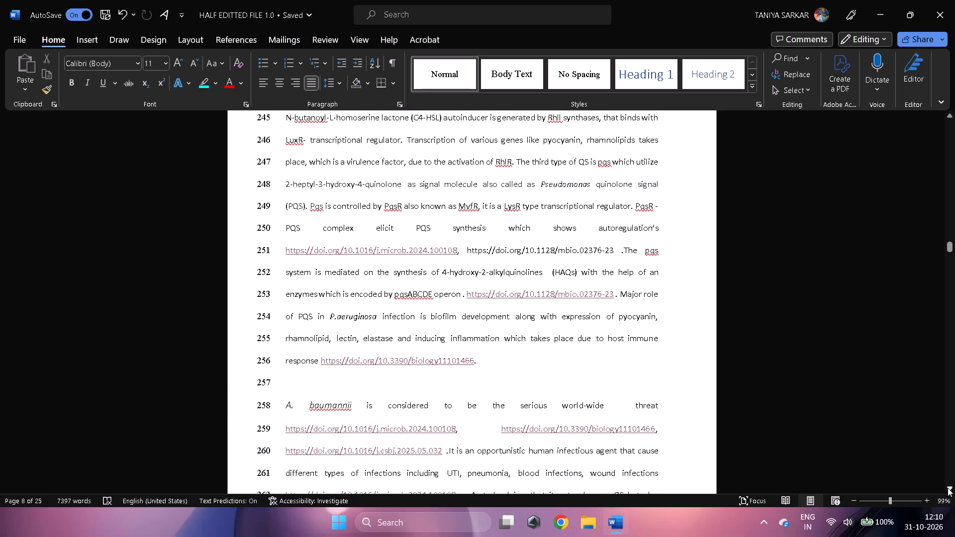
left_click(948, 488)
left_click(948, 488)
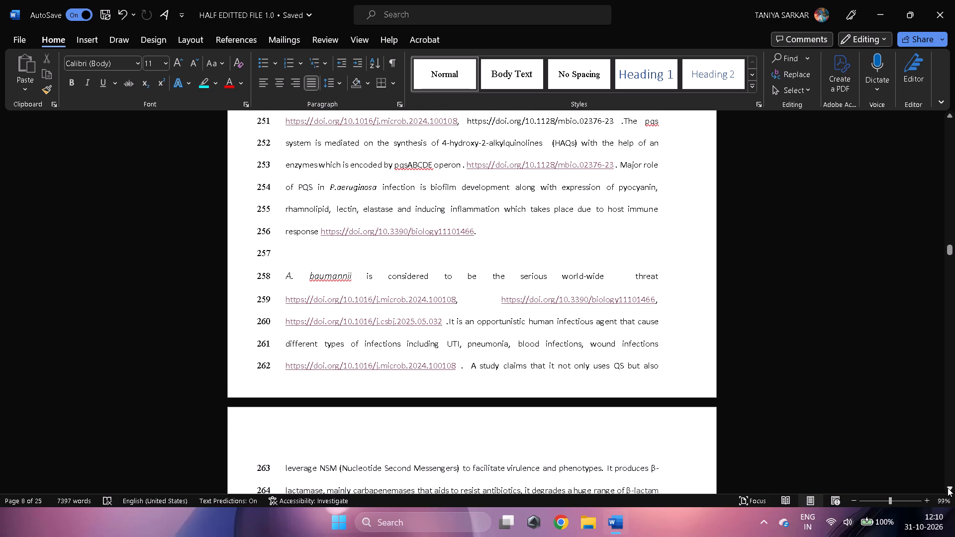
left_click(948, 488)
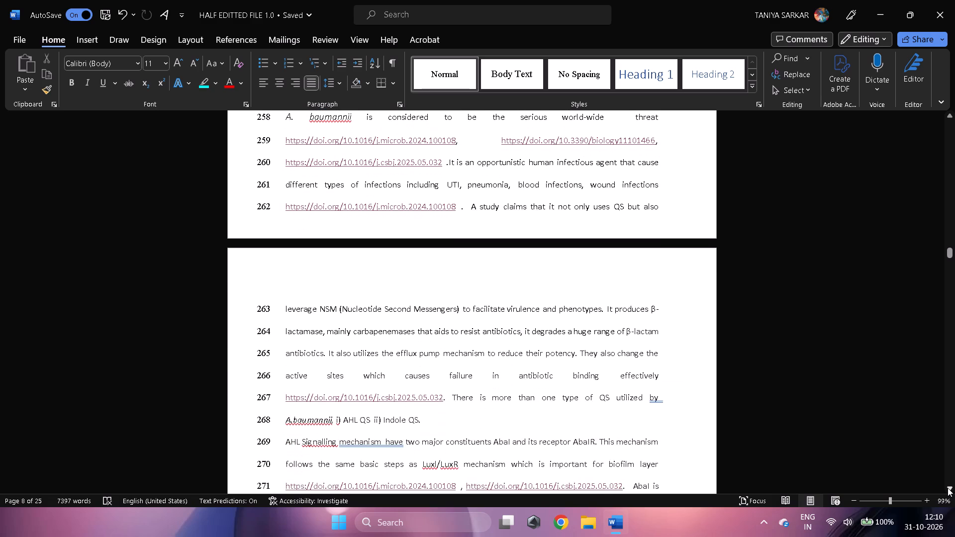
left_click(948, 488)
left_click(948, 488)
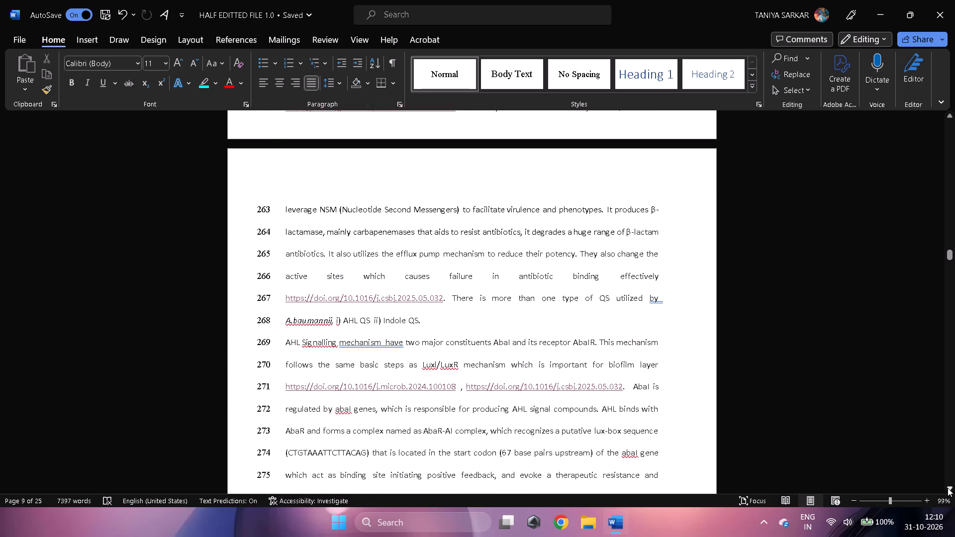
left_click(948, 488)
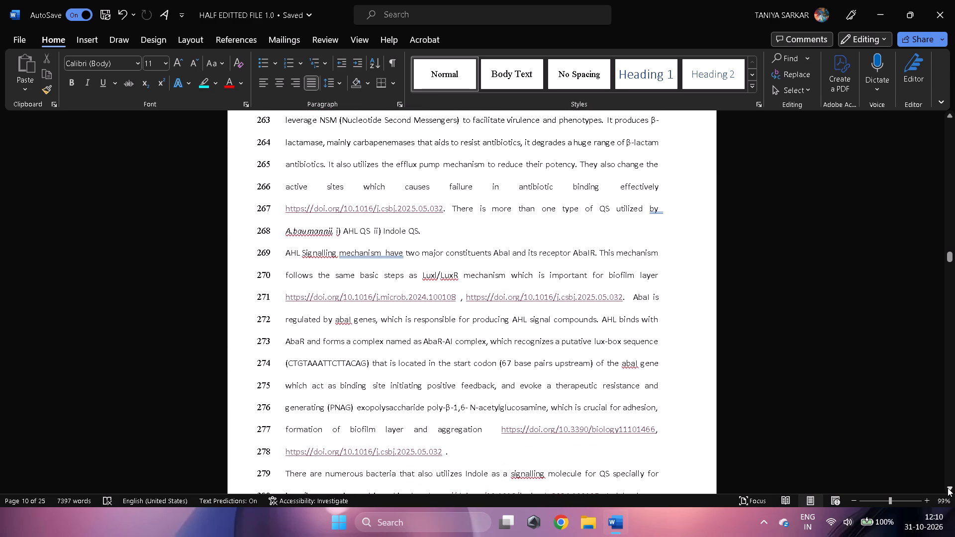
left_click(948, 488)
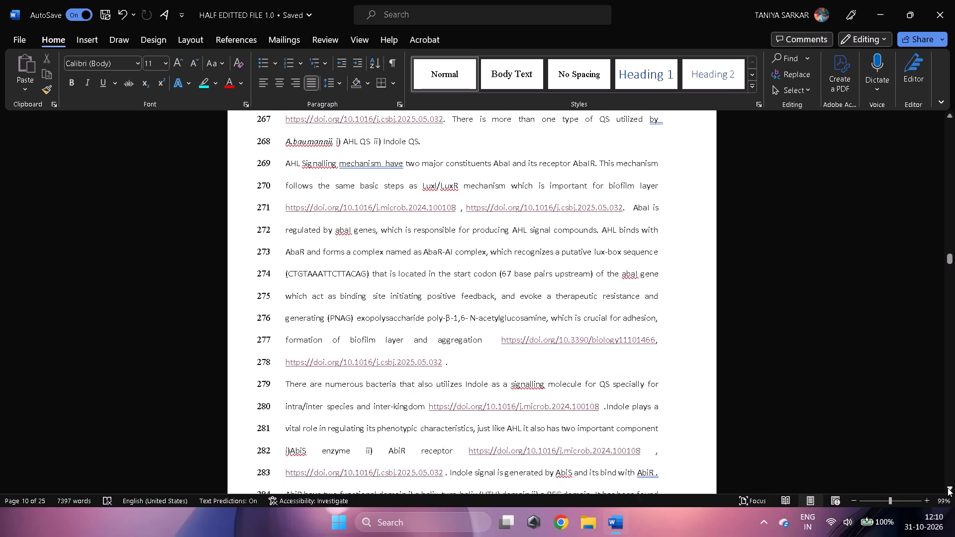
left_click(948, 488)
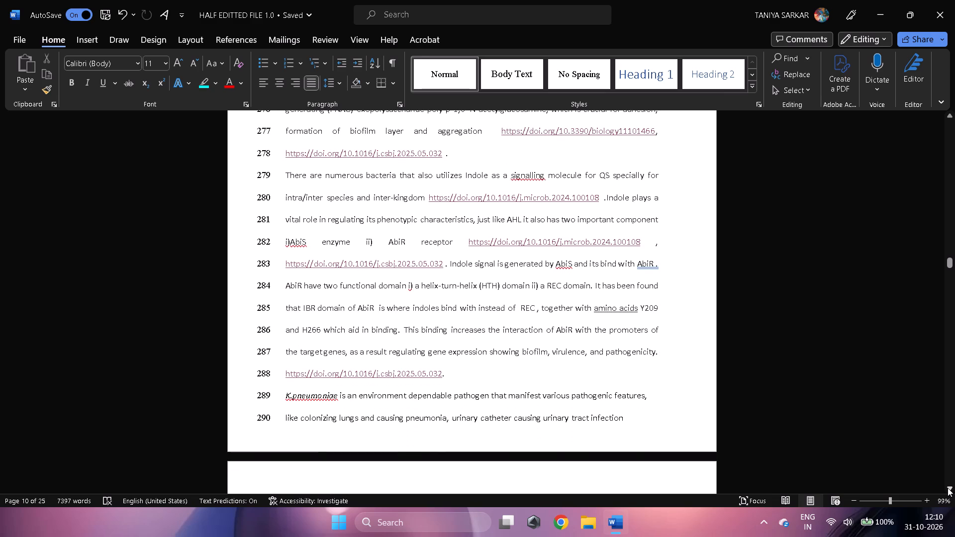
left_click(948, 488)
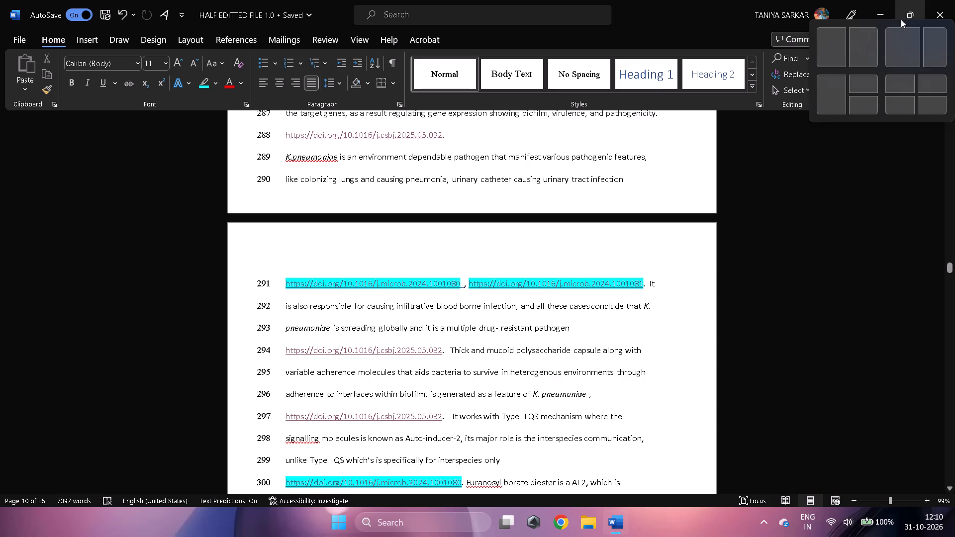
Open the document my paart from the desktop folder PAPER and arrange it side by side with the manuscript.
left_click(859, 46)
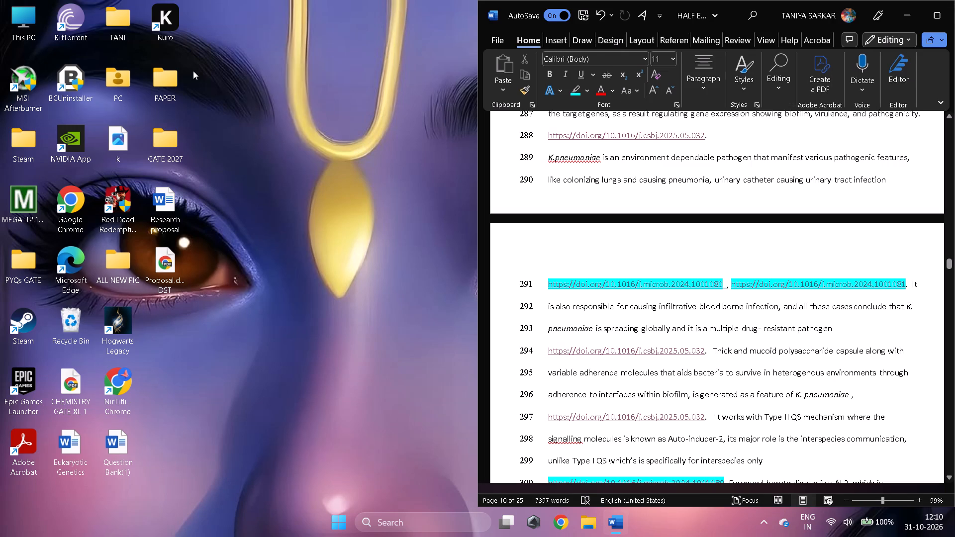
double_click(166, 89)
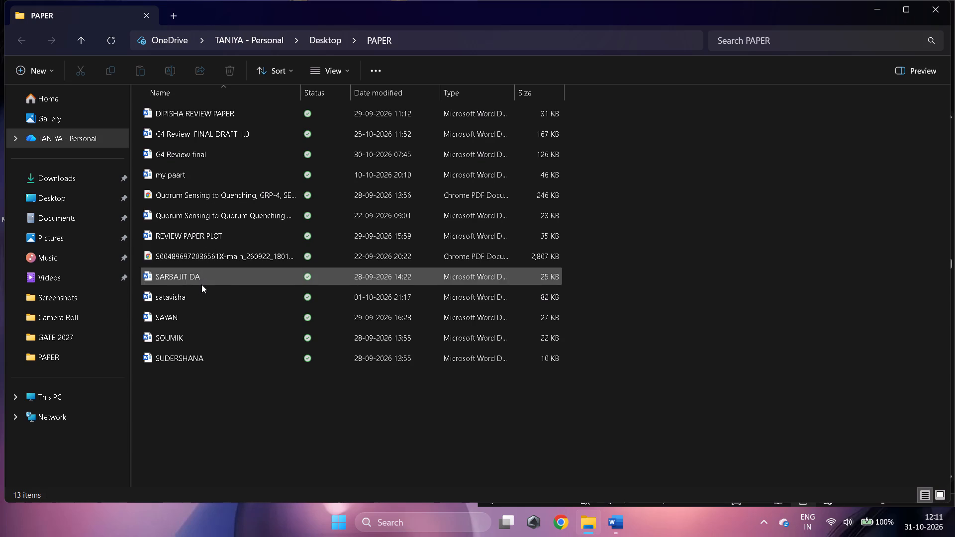
double_click(210, 175)
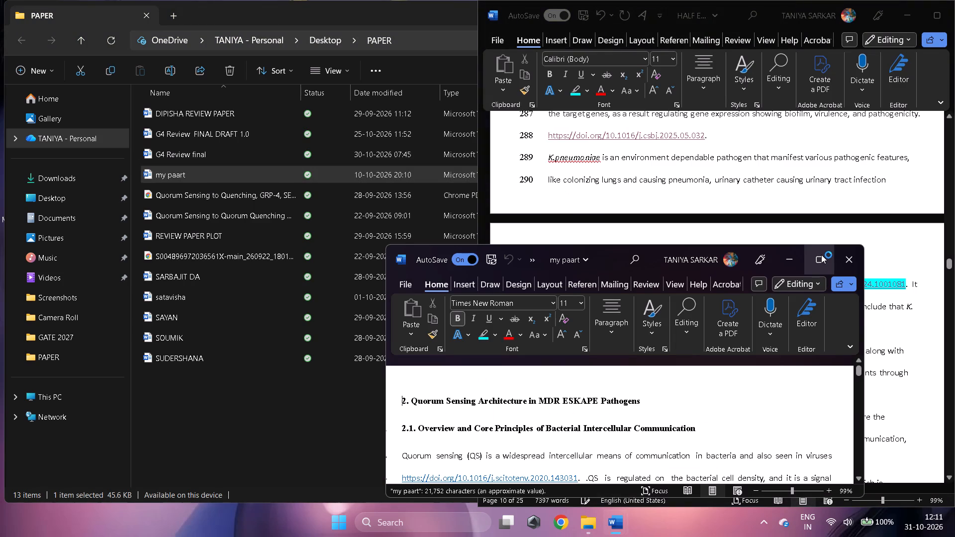
left_click(774, 287)
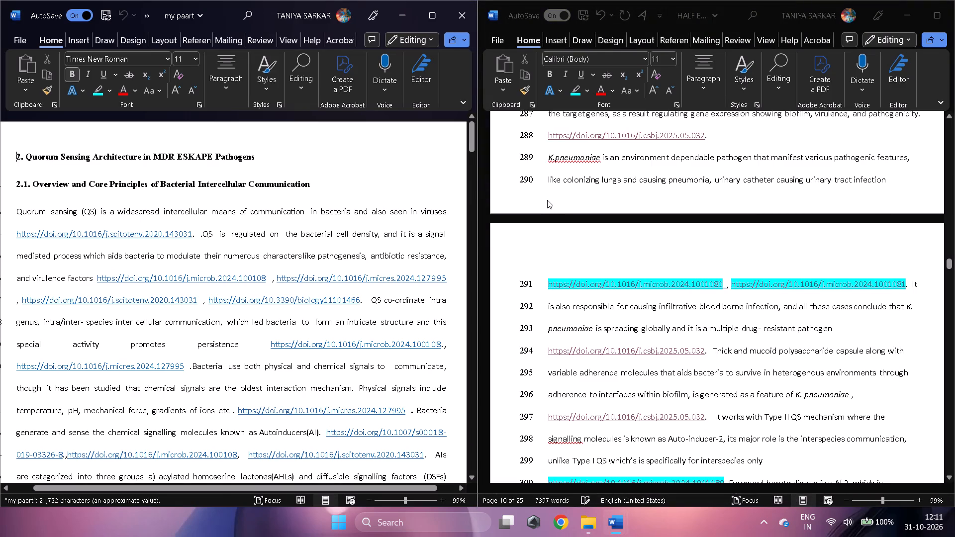
Look through my paart to find section 2.2.3 Klebsiella pneumoniae, matching the manuscript passage with the highlighted DOI links.
left_click(475, 276)
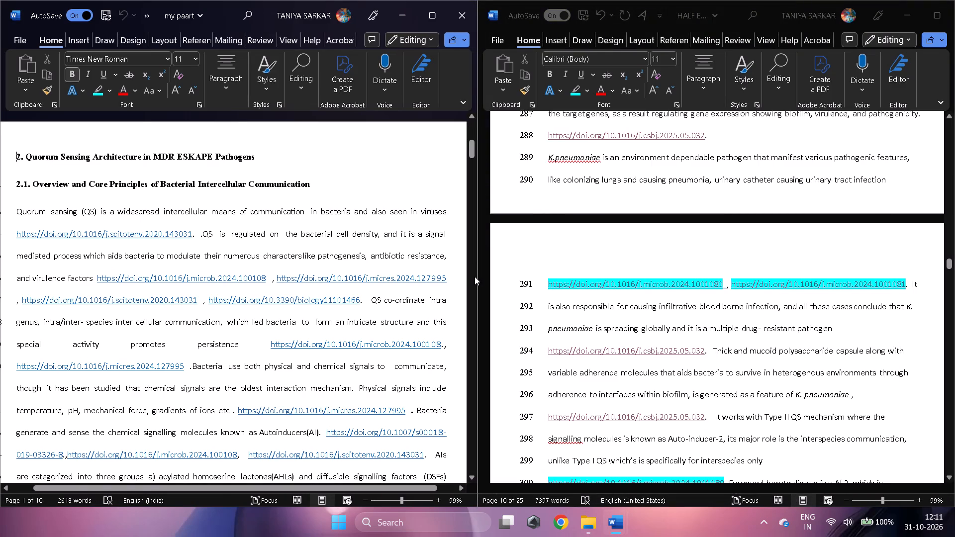
left_click_drag(475, 276, 482, 317)
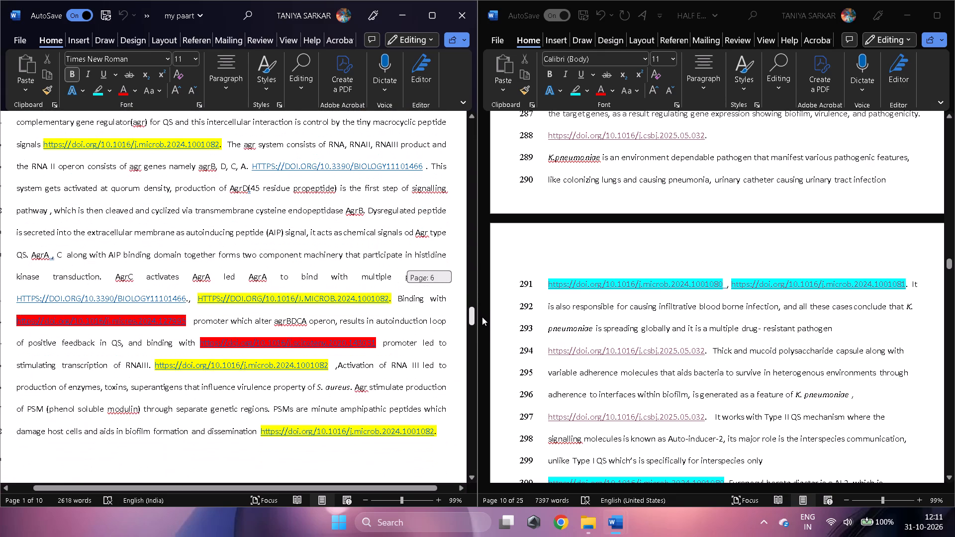
left_click_drag(482, 317, 482, 304)
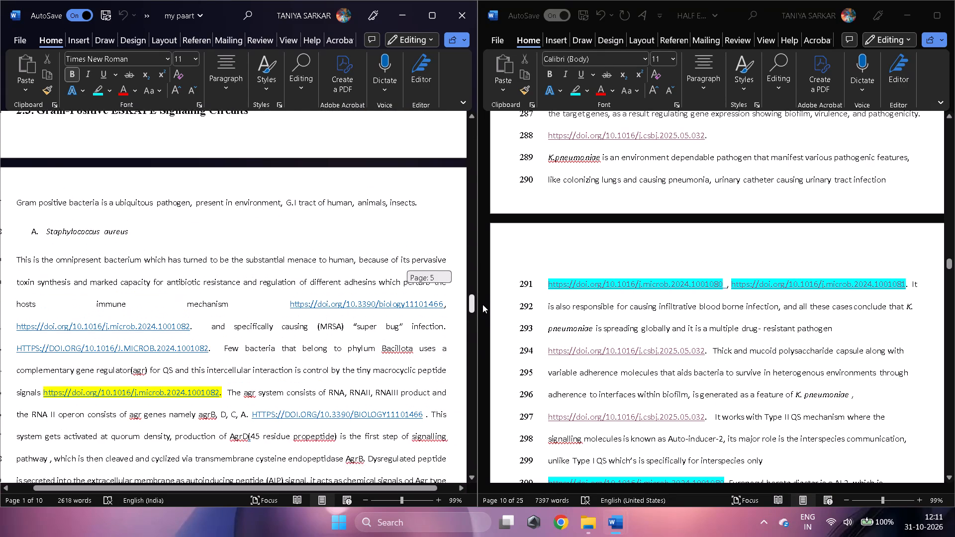
left_click_drag(482, 304, 482, 301)
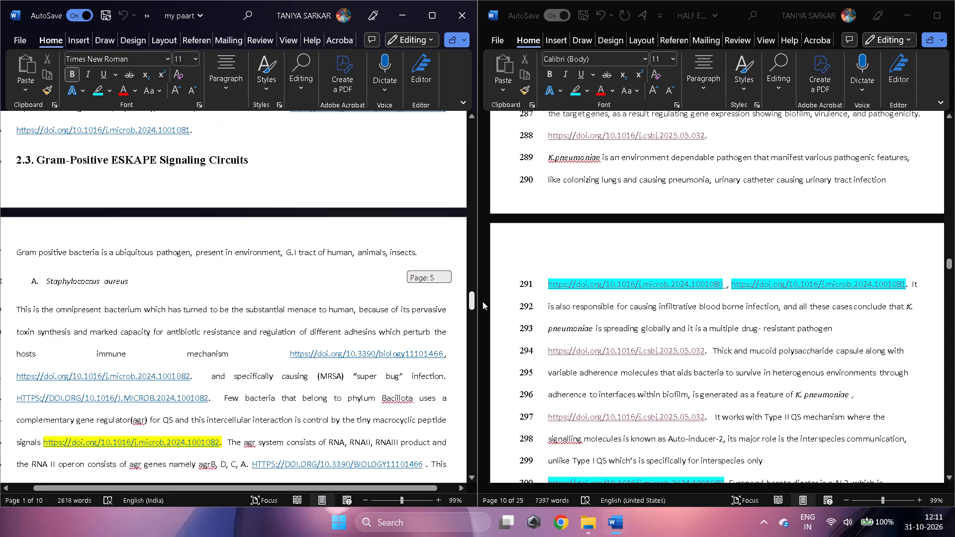
left_click_drag(482, 301, 479, 320)
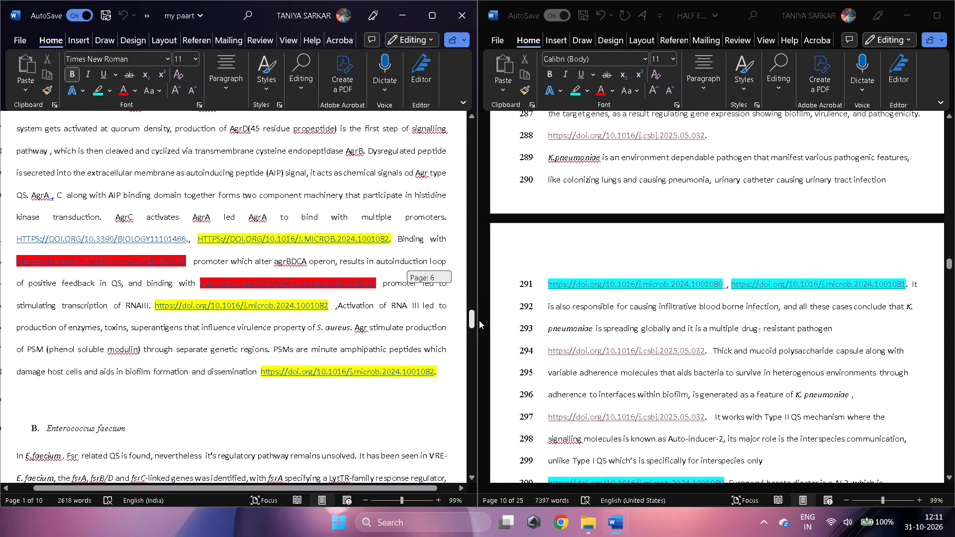
left_click_drag(479, 320, 479, 333)
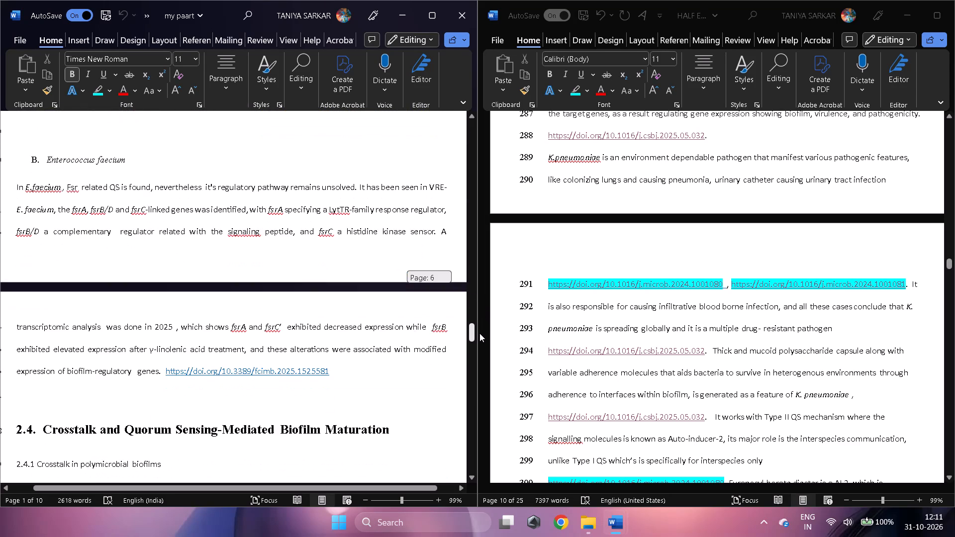
left_click_drag(479, 333, 481, 324)
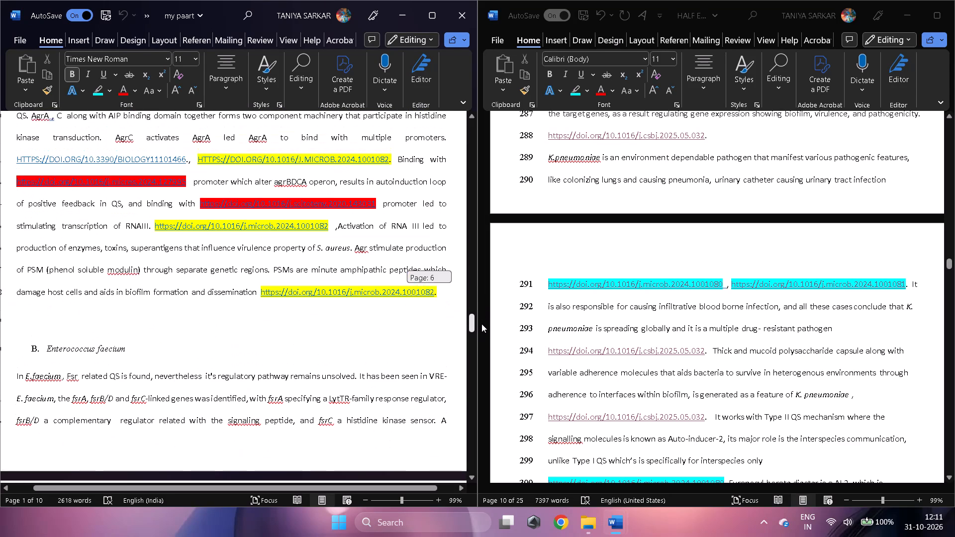
left_click_drag(481, 324, 479, 309)
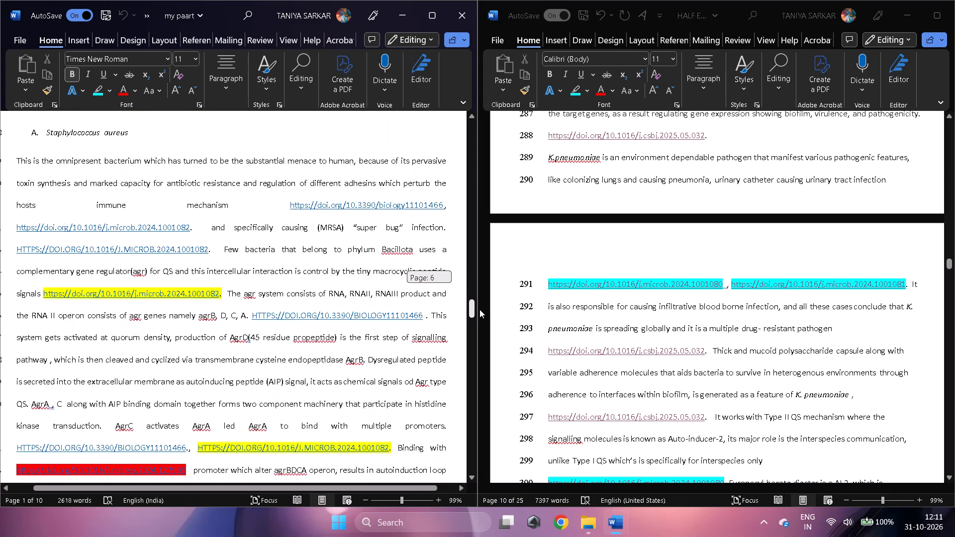
left_click_drag(479, 309, 477, 289)
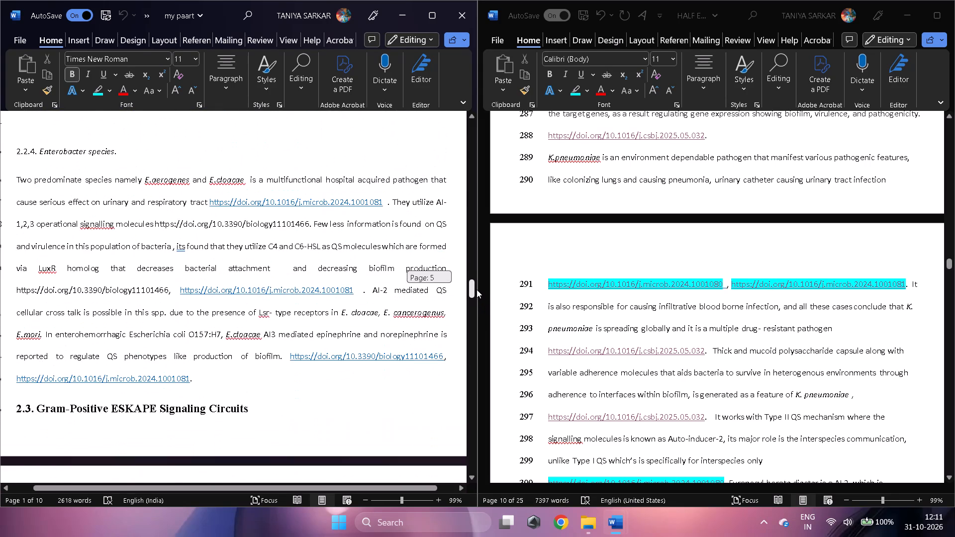
left_click_drag(477, 289, 475, 279)
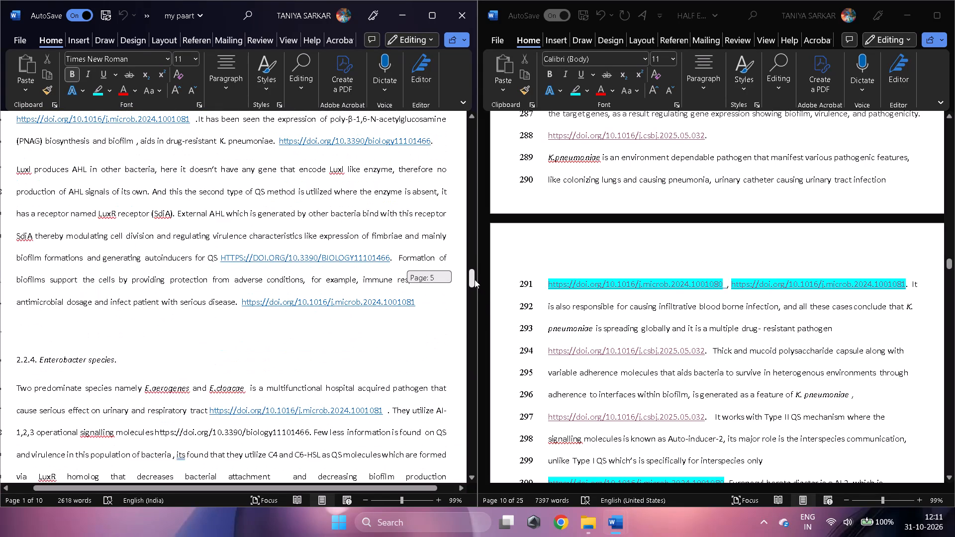
left_click_drag(475, 279, 475, 257)
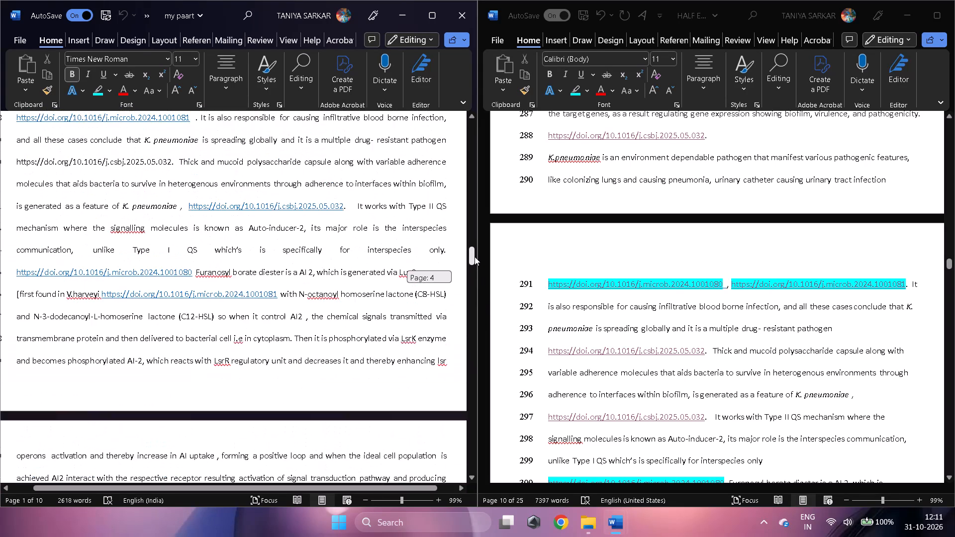
left_click_drag(475, 257, 475, 249)
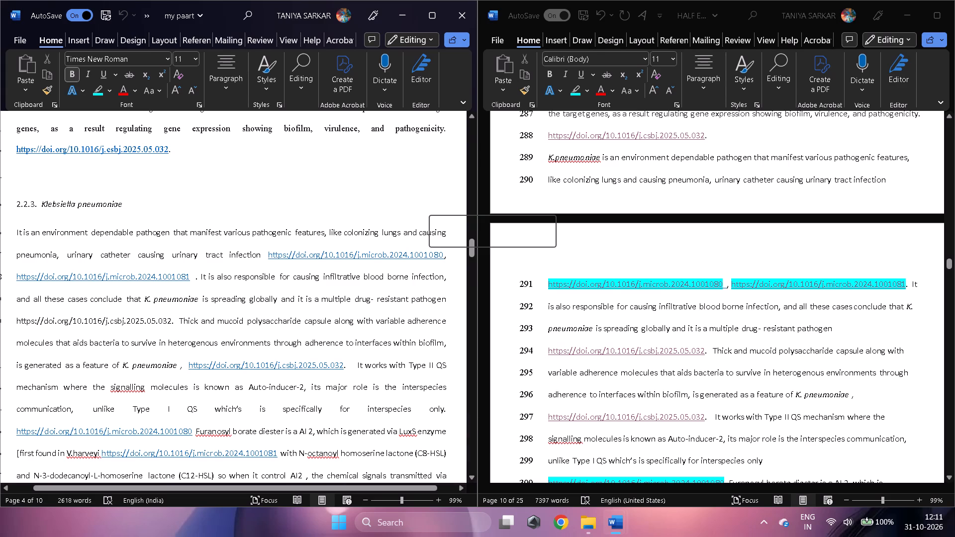
Open the DOI link 10.1016/j.microb.2024.1001080 after "urinary tract infection" in my paart to check it, and close the browser window.
left_click(424, 257, "ctrl")
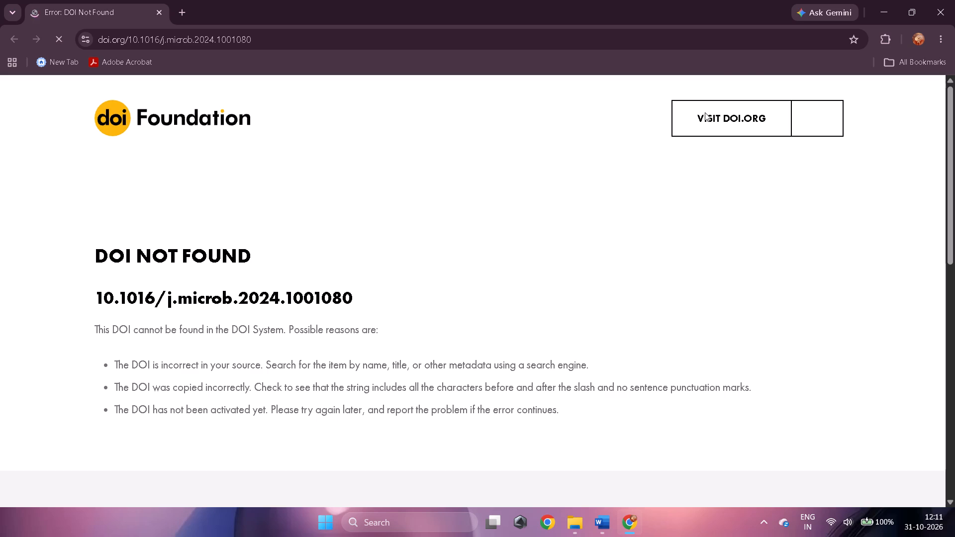
left_click(938, 0)
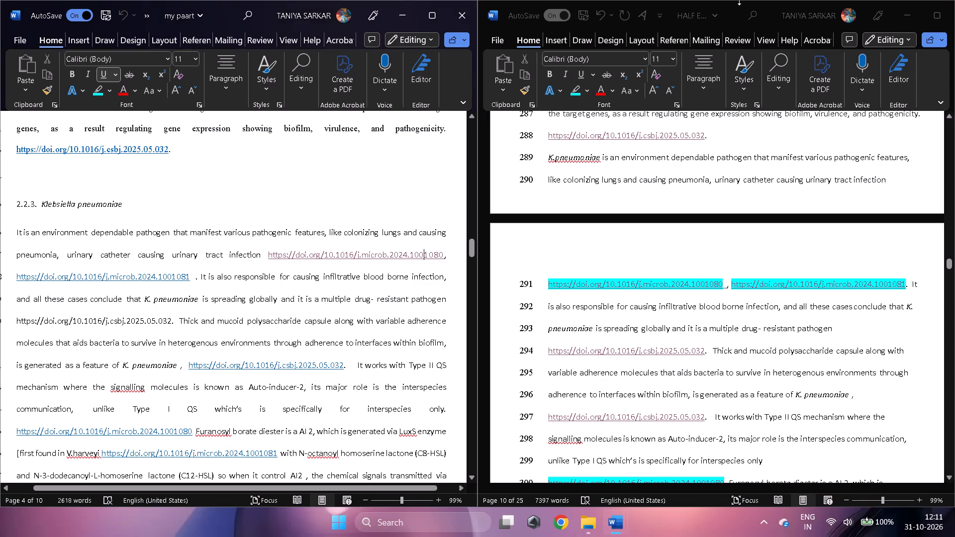
Open the document REVIEW PAPER PLOT from the folder PAPER and maximize its window.
left_click(402, 16)
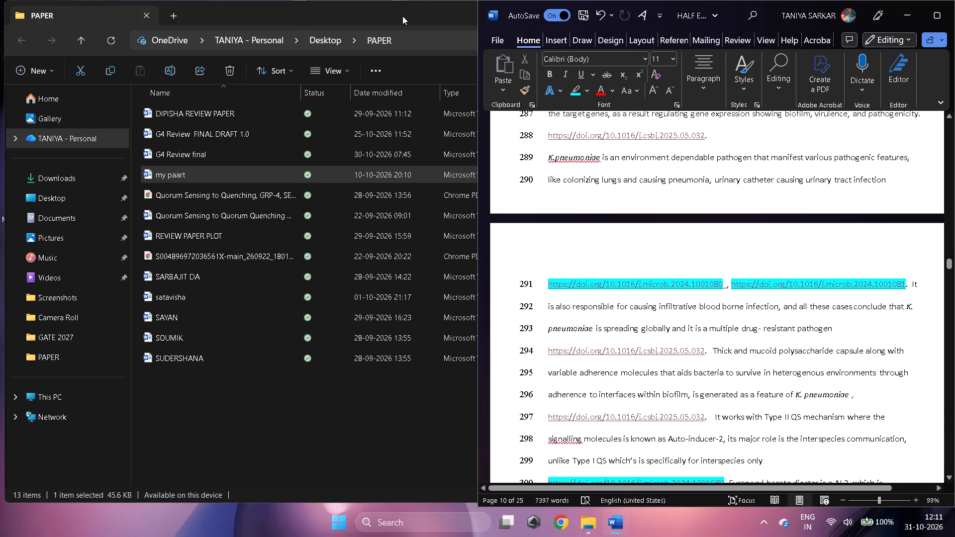
double_click(277, 229)
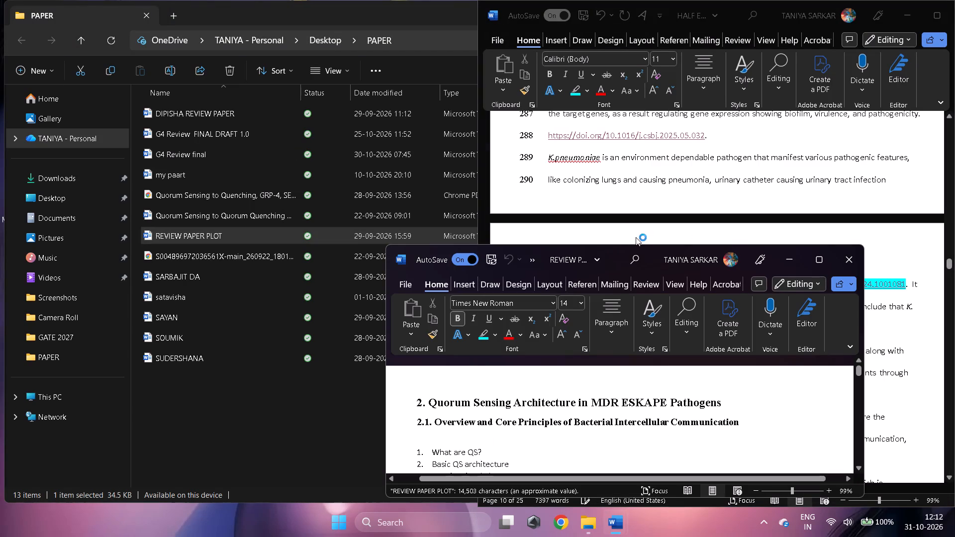
left_click(813, 262)
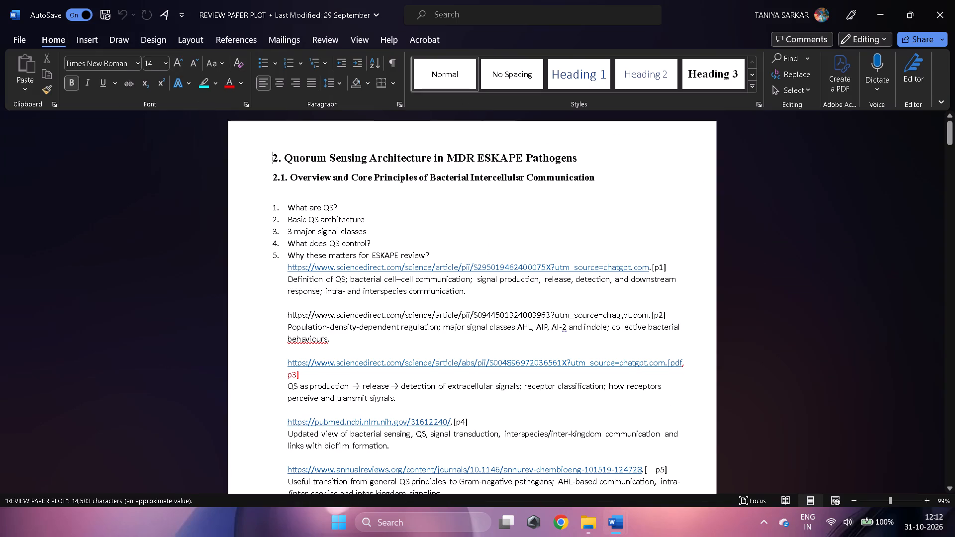
Look through REVIEW PAPER PLOT to find part C on Klebsiella pneumoniae and Enterobacter with its source links.
left_click(954, 223)
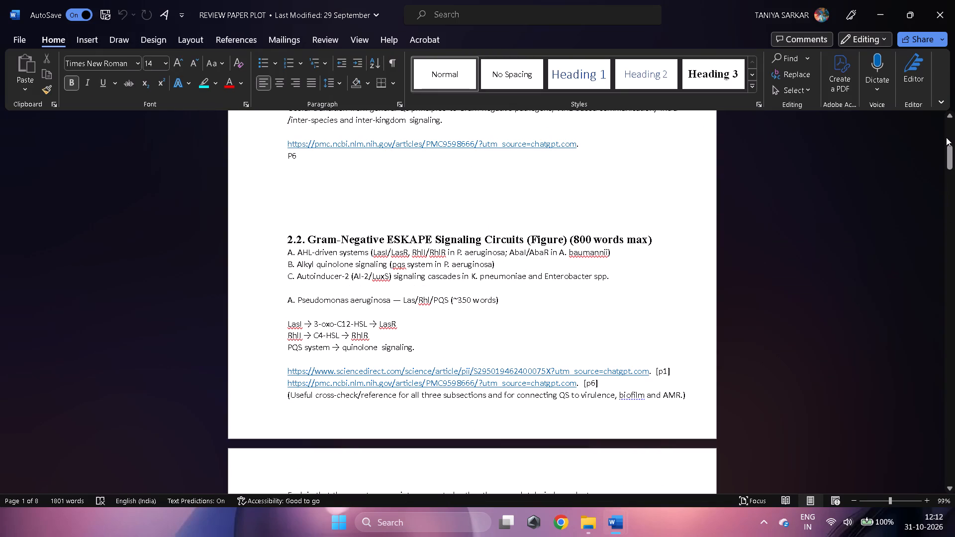
left_click(950, 120)
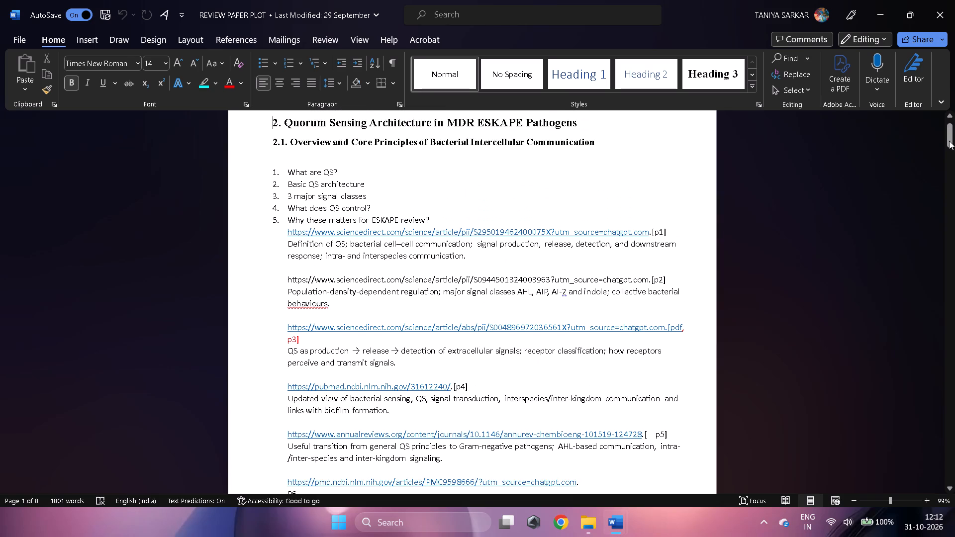
left_click_drag(949, 140, 954, 176)
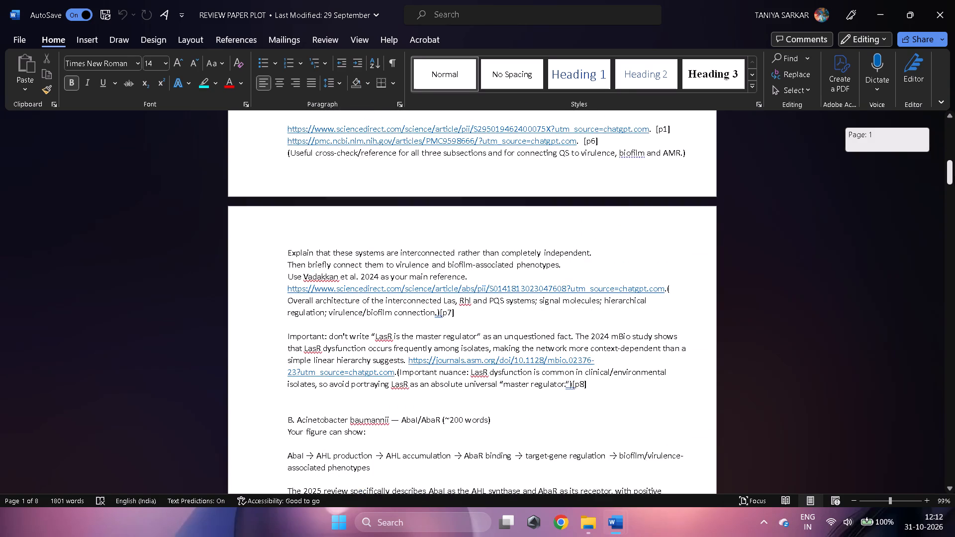
left_click_drag(954, 176, 954, 170)
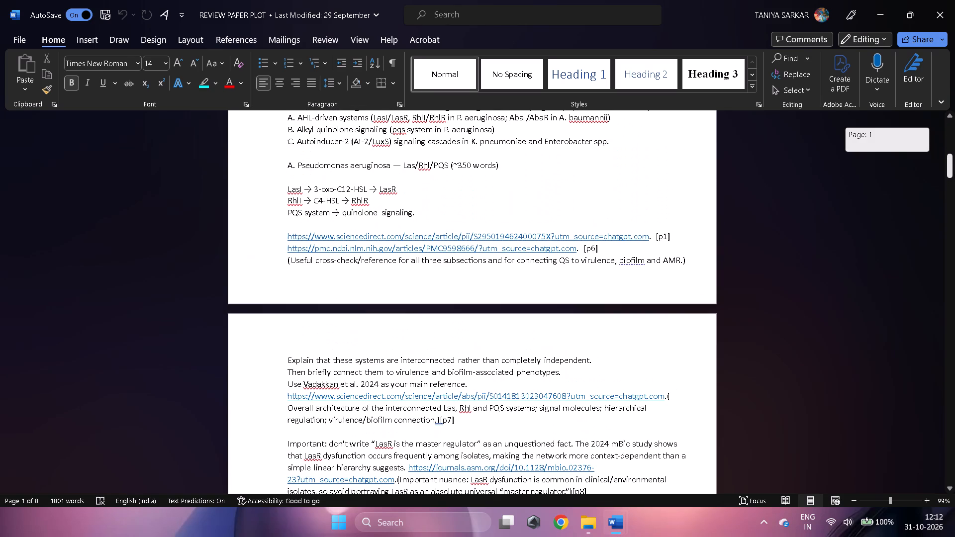
left_click_drag(954, 170, 954, 181)
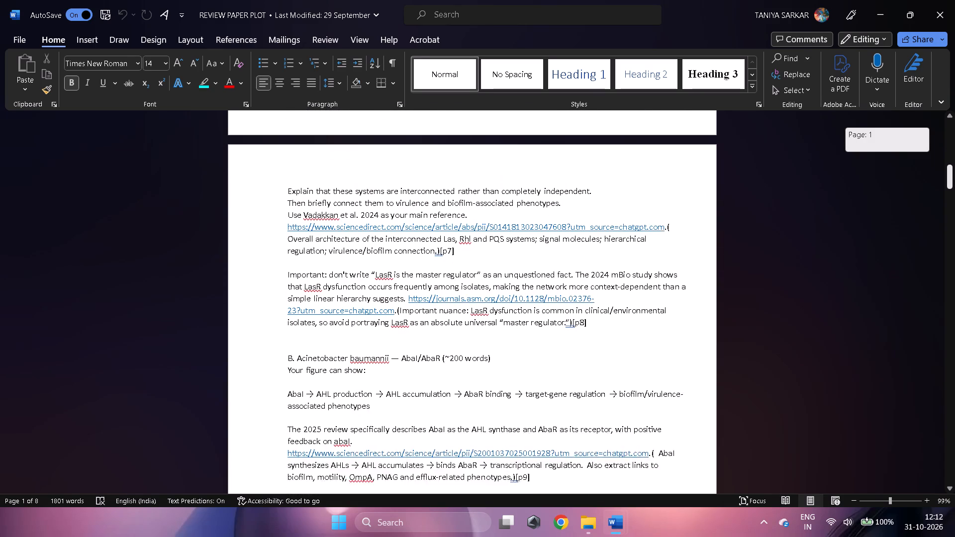
left_click_drag(954, 181, 954, 197)
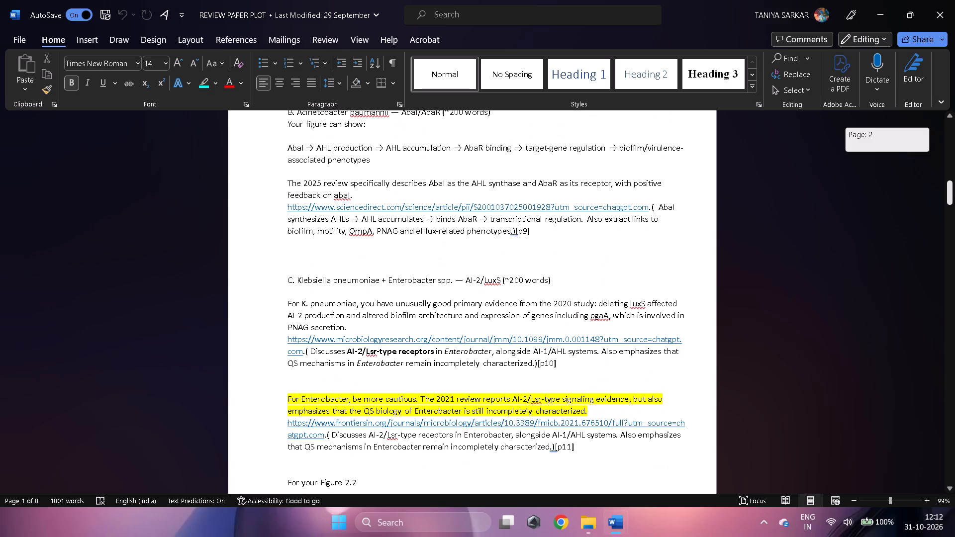
left_click_drag(954, 197, 954, 199)
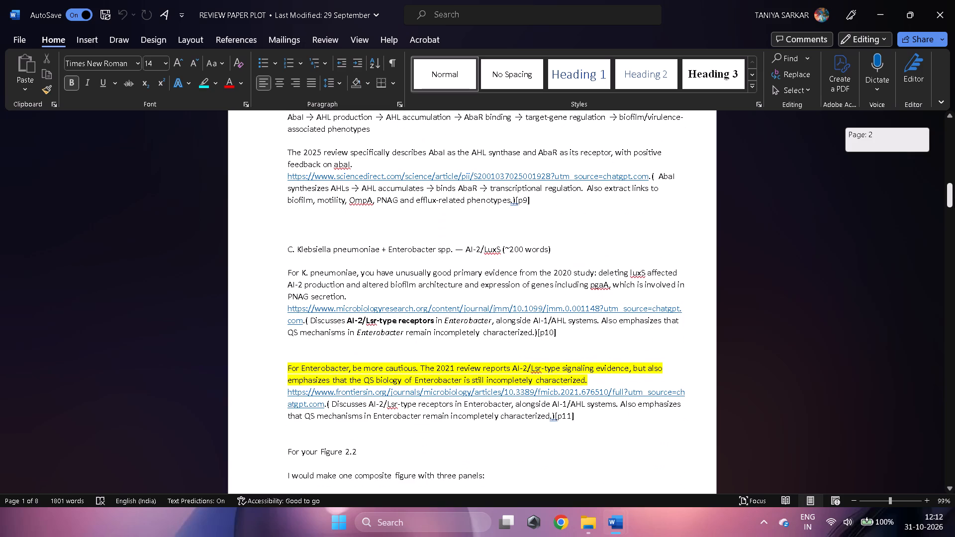
left_click_drag(954, 199, 954, 202)
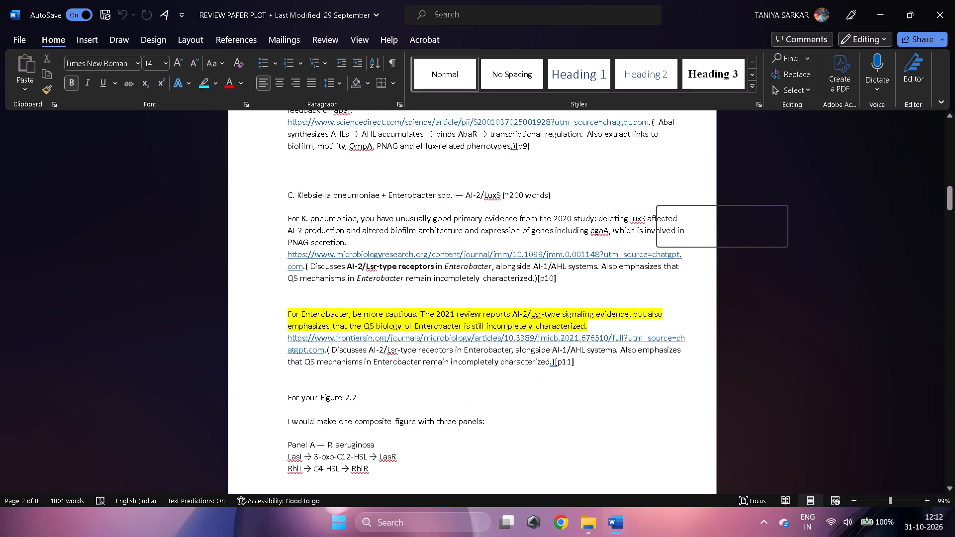
Open the microbiologyresearch.org link marked p10 and the frontiersin.org link marked p11 in part C of REVIEW PAPER PLOT.
left_click(583, 256, "ctrl")
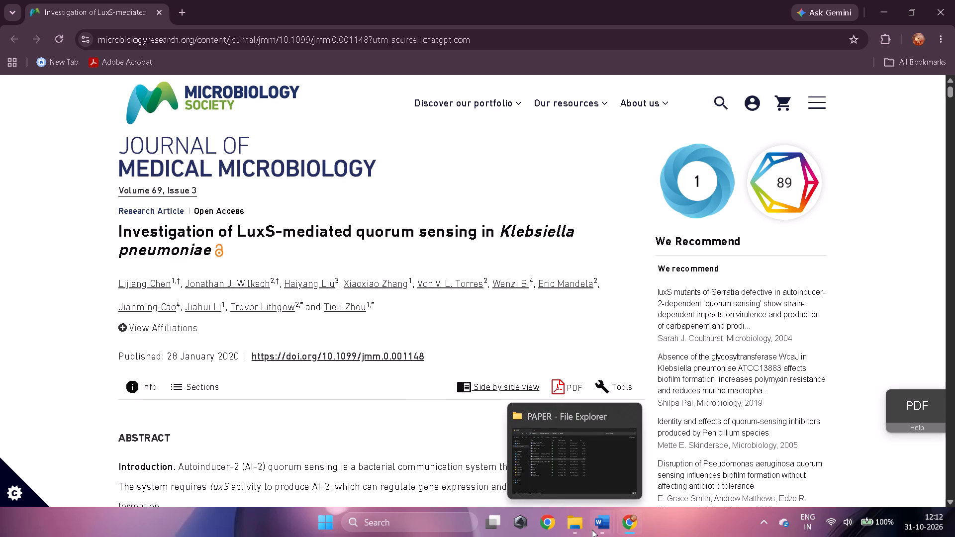
left_click(763, 487)
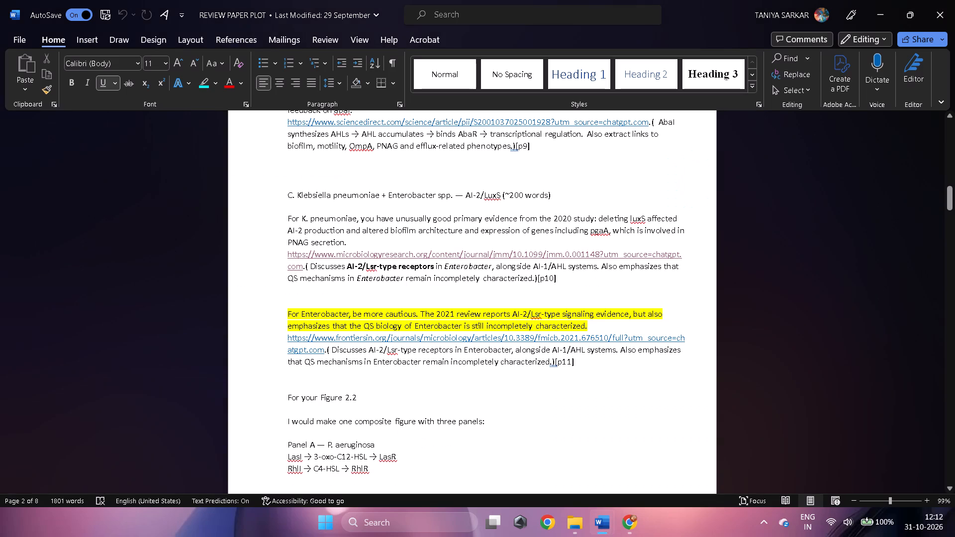
left_click(622, 341, "ctrl")
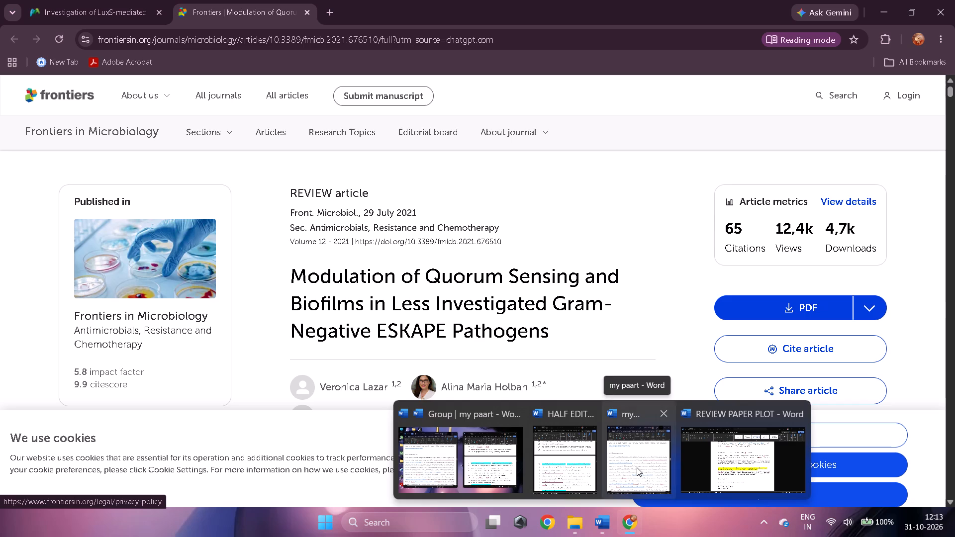
Switch to my paart, open the DOI link 10.1016/j.microb.2024.1001081 before "It is also responsible" to check it, and close its tab.
left_click(505, 463)
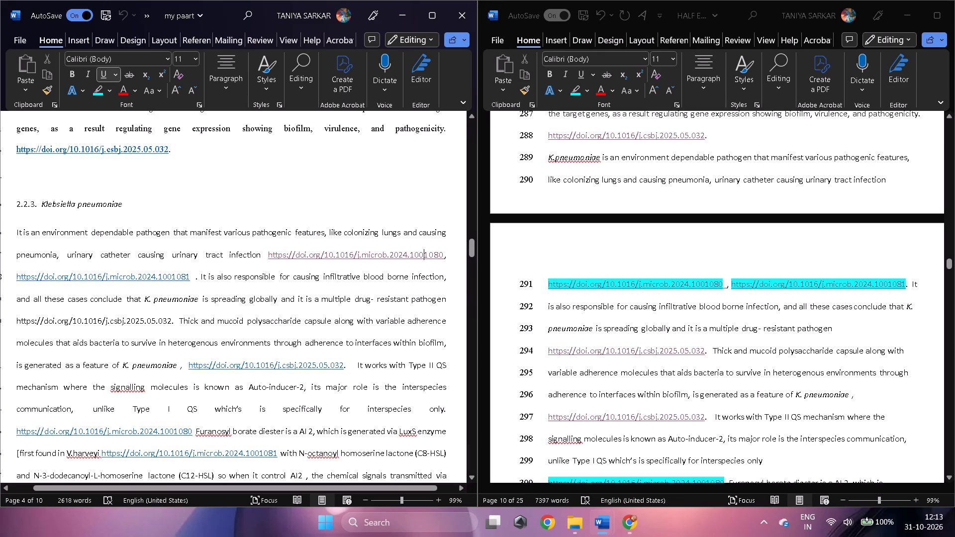
left_click(168, 278, "ctrl")
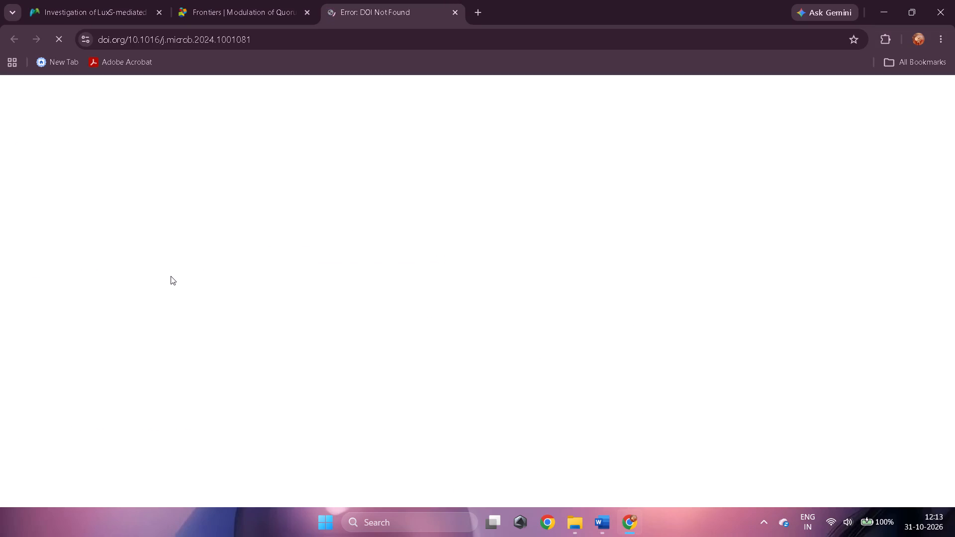
left_click(453, 11)
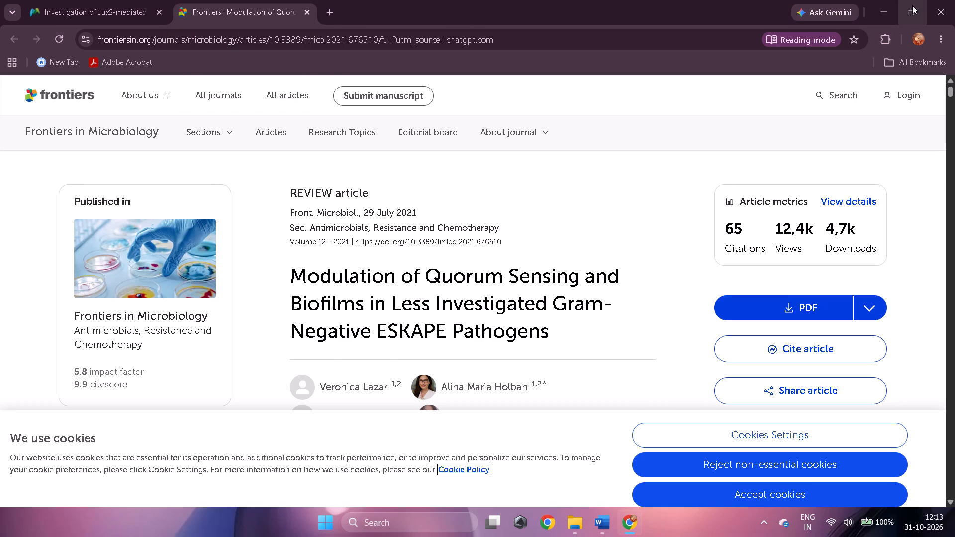
Arrange the browser window with the Frontiers article side by side with my paart.
left_click(857, 79)
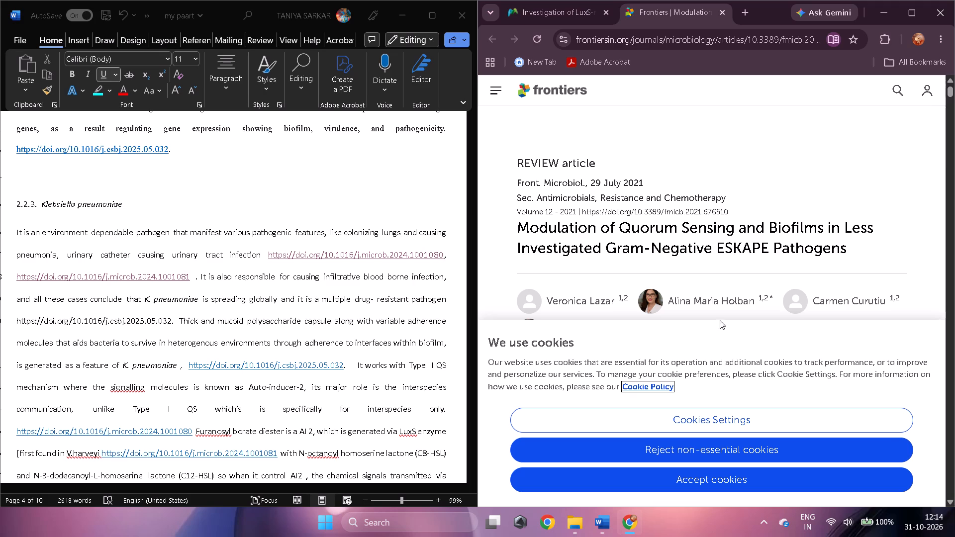
Open the DOI link 10.1016/j.csbj.2025.05.032 before "It works with Type II QS" in section 2.2.3 to check it, and close its tab.
left_click(471, 122)
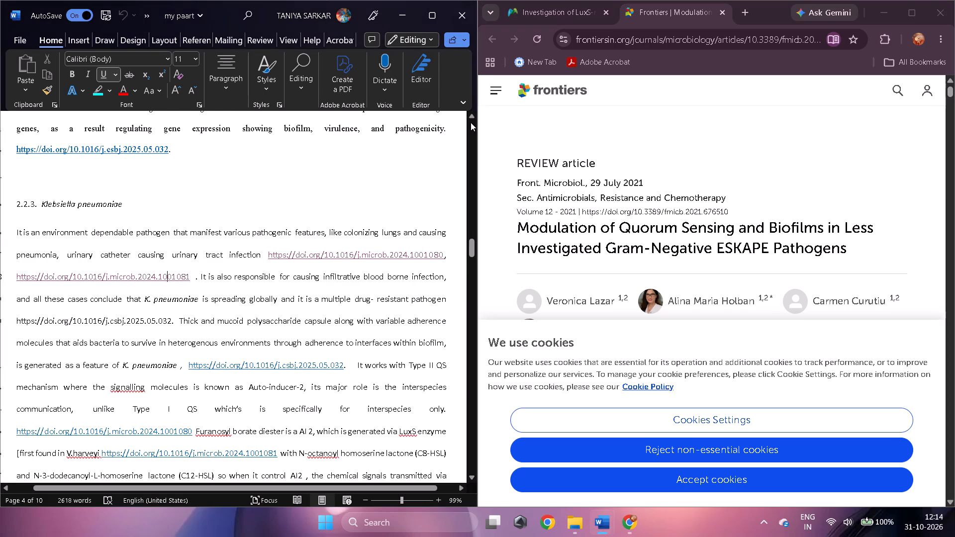
double_click(471, 116)
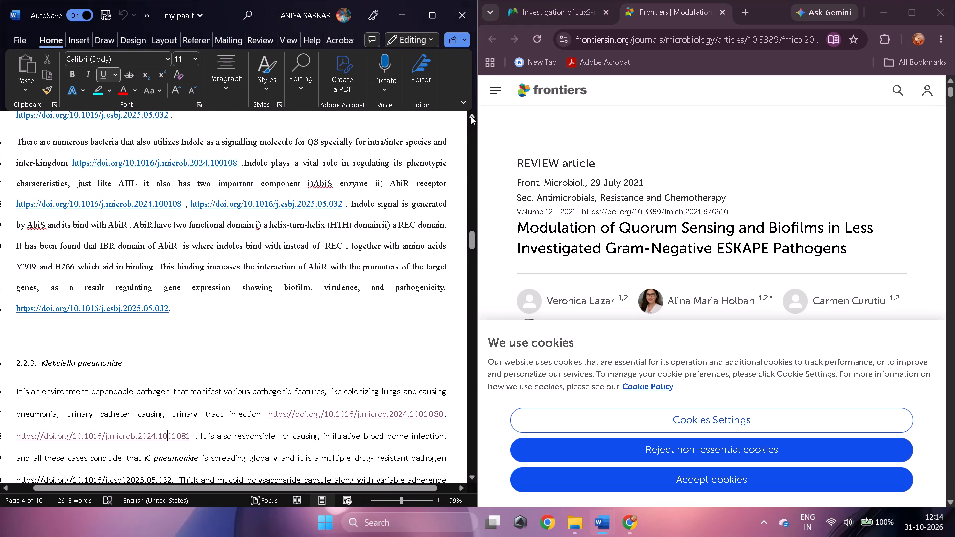
left_click(471, 116)
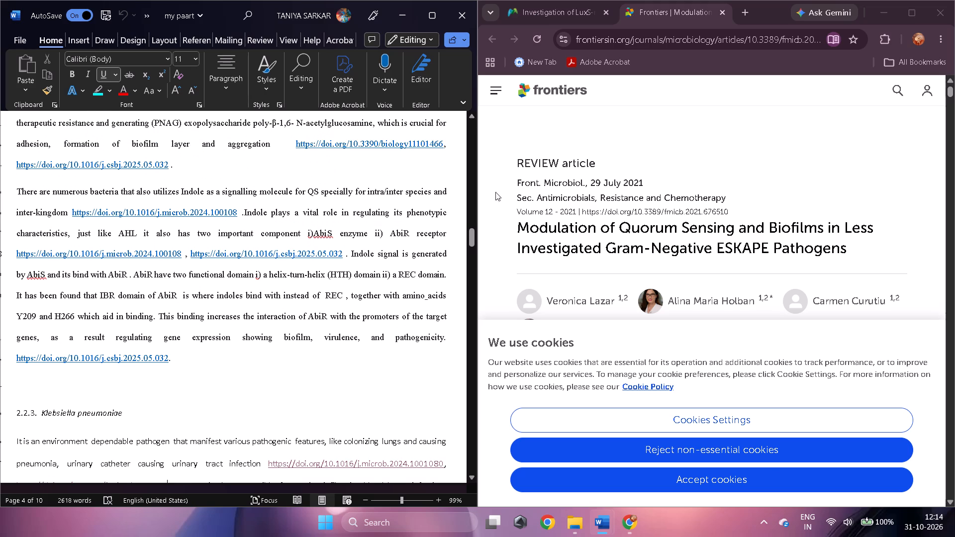
left_click(469, 475)
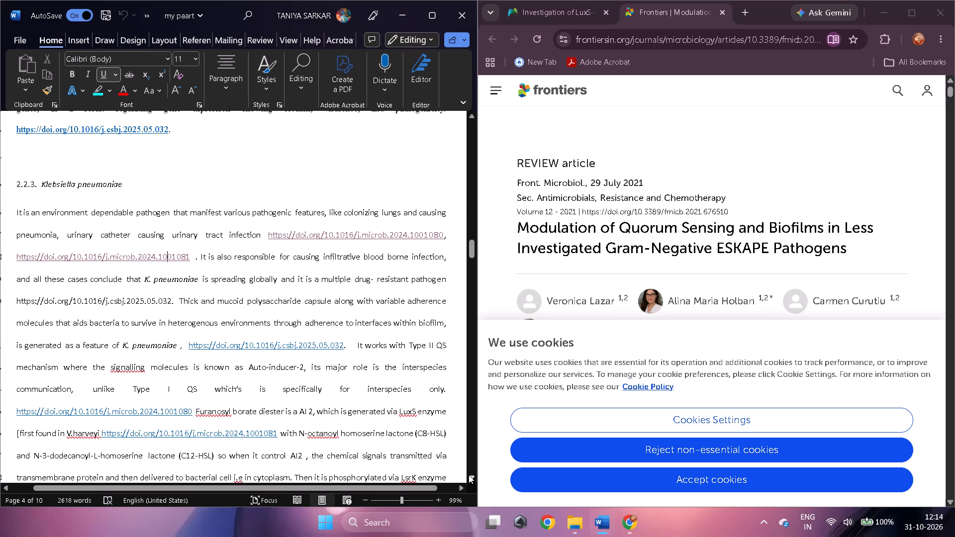
left_click(324, 349, "ctrl")
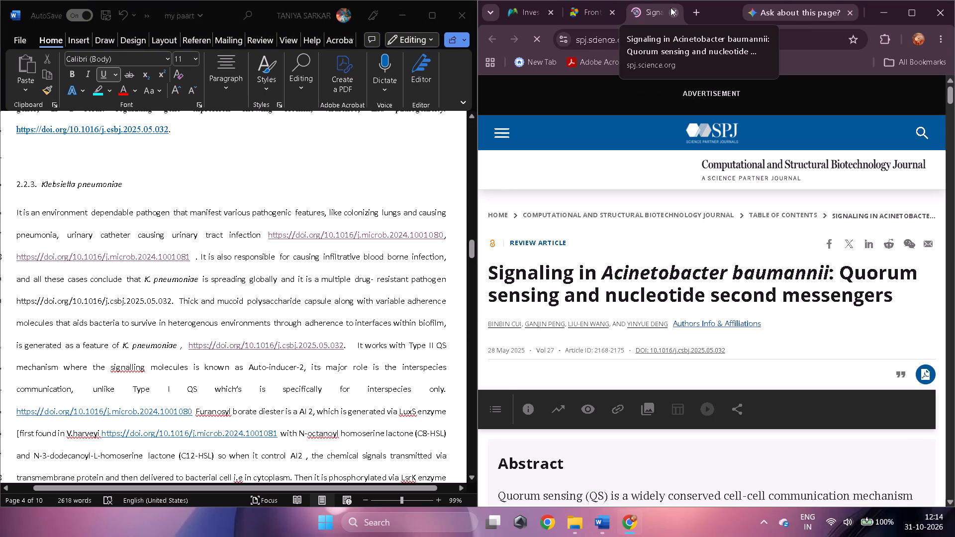
left_click(673, 10)
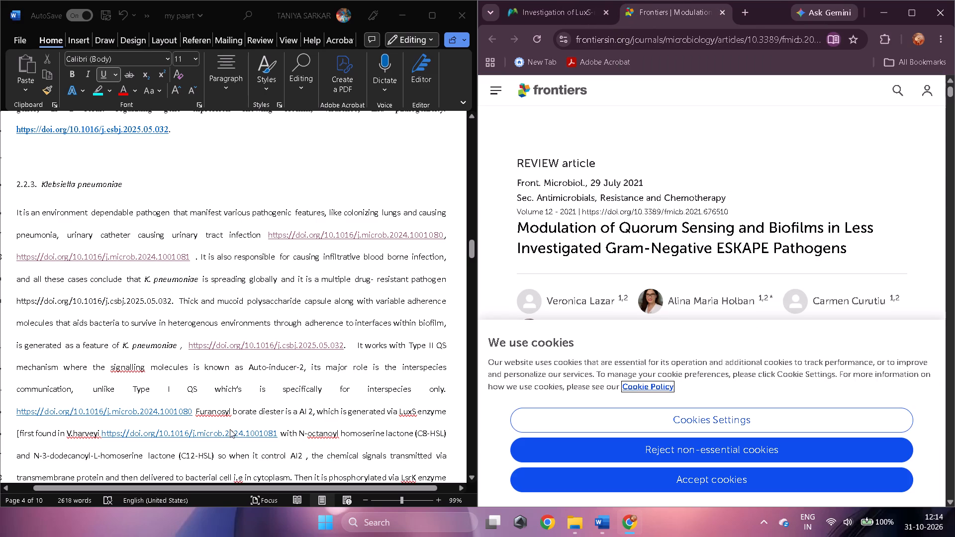
Open the DOI link 10.1016/j.microb.2024.1001081 after "V.harveyi" in my paart to check it, and close its tab.
left_click(230, 429, "ctrl")
left_click(232, 436)
left_click(232, 436, "ctrl")
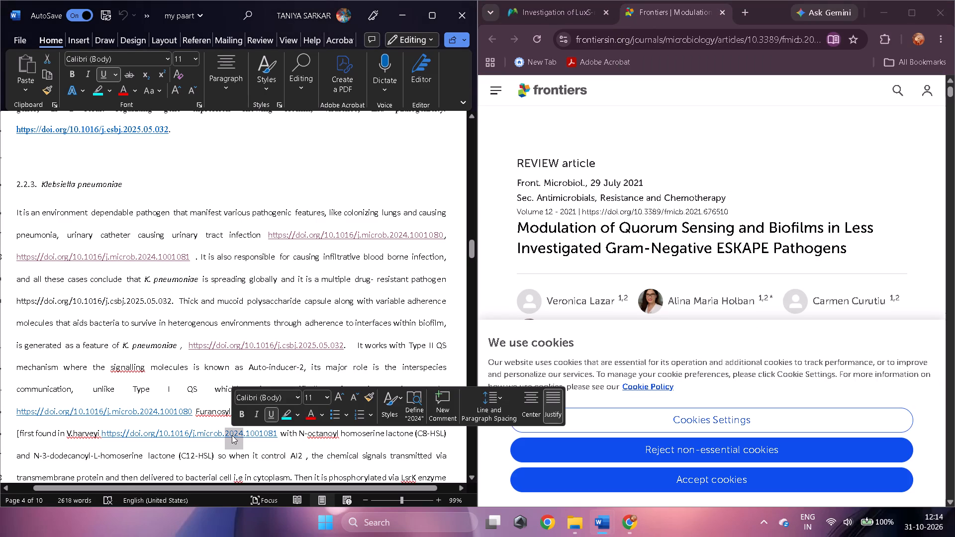
left_click(274, 431, "ctrl")
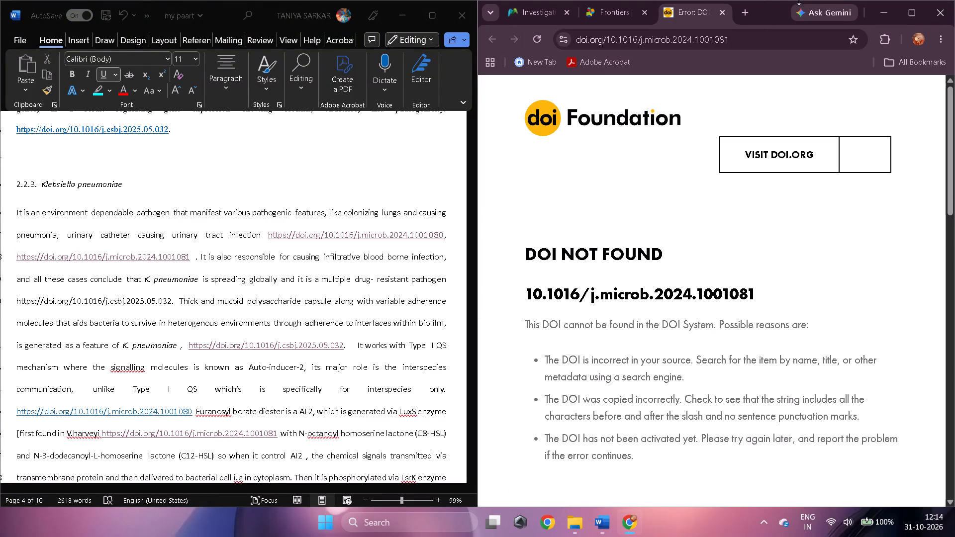
left_click(726, 12)
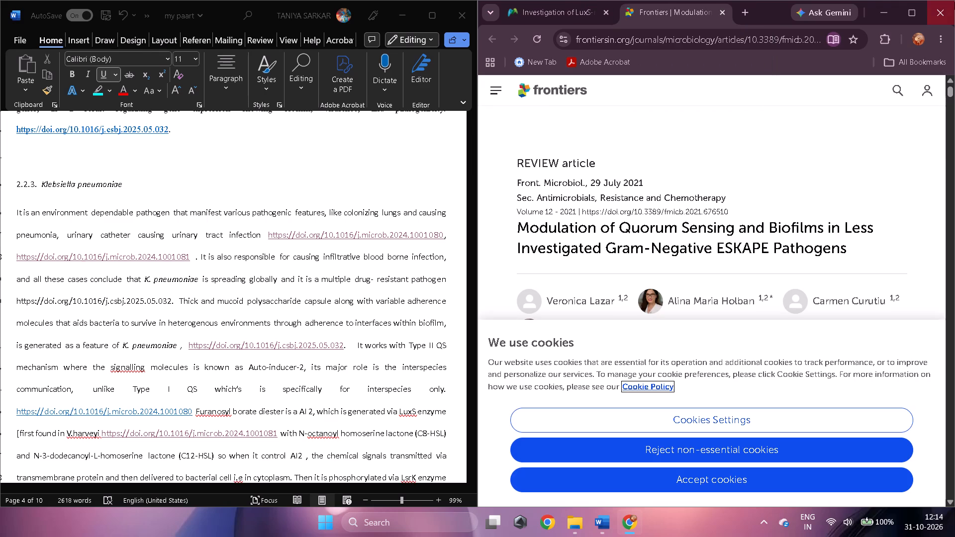
Minimize my paart and arrange REVIEW PAPER PLOT side by side with the browser window.
left_click(399, 17)
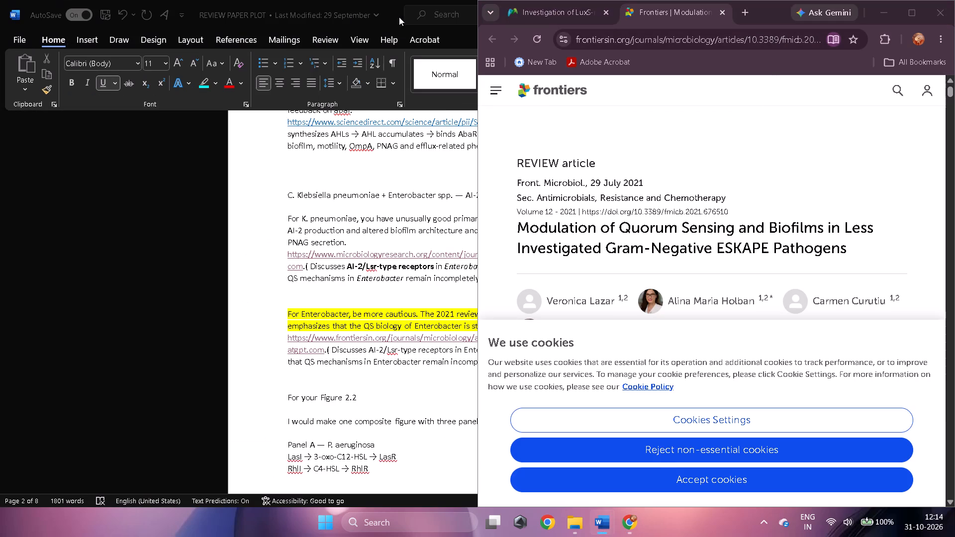
left_click(174, 118)
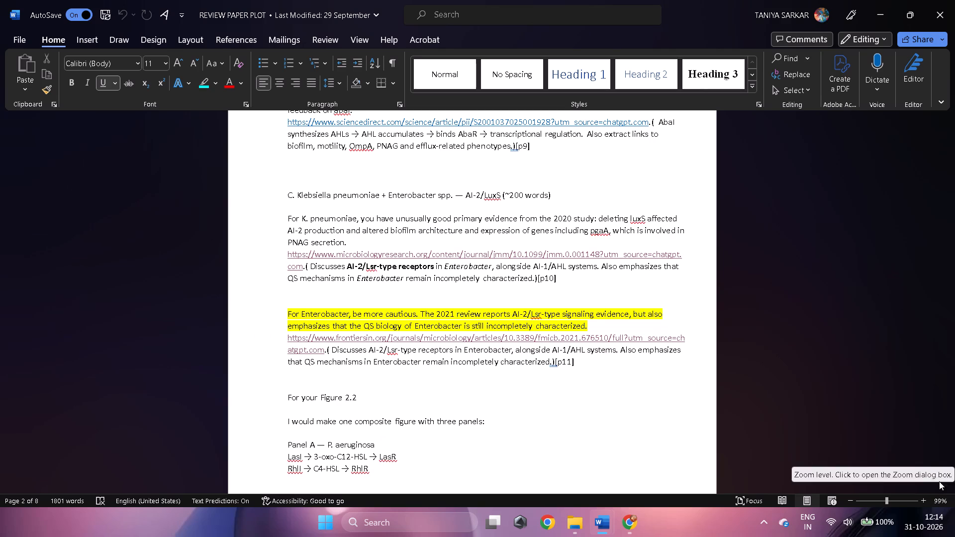
left_click(847, 439)
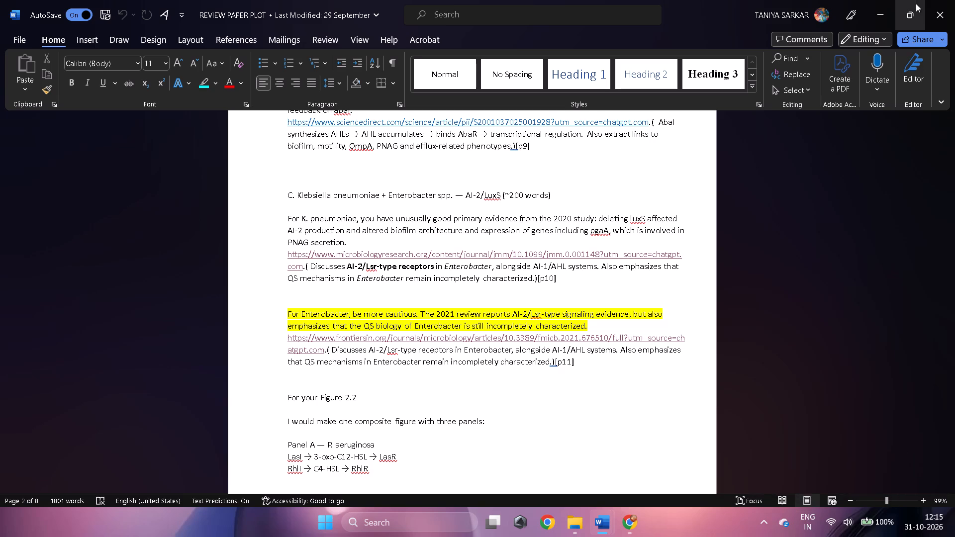
left_click(838, 41)
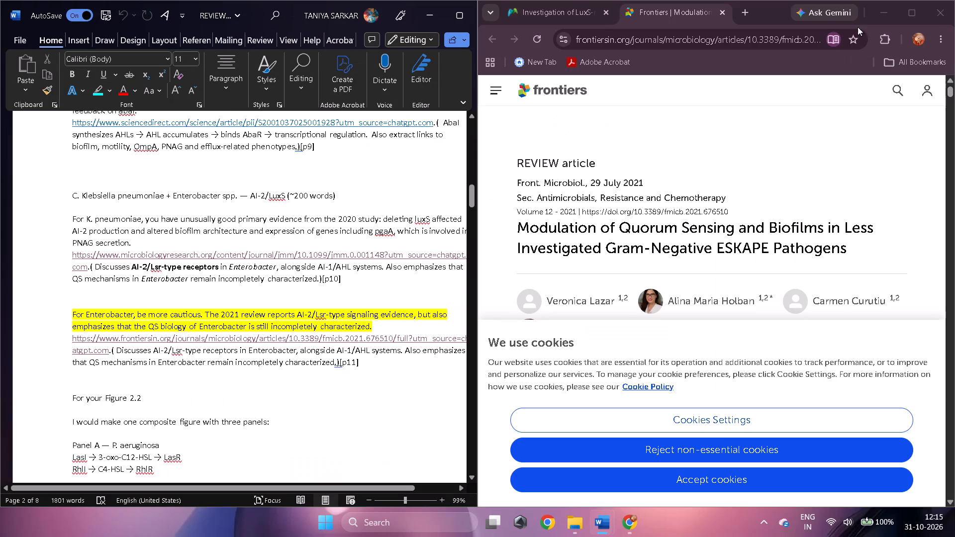
Open ChatGPT in a new browser tab.
left_click(748, 13)
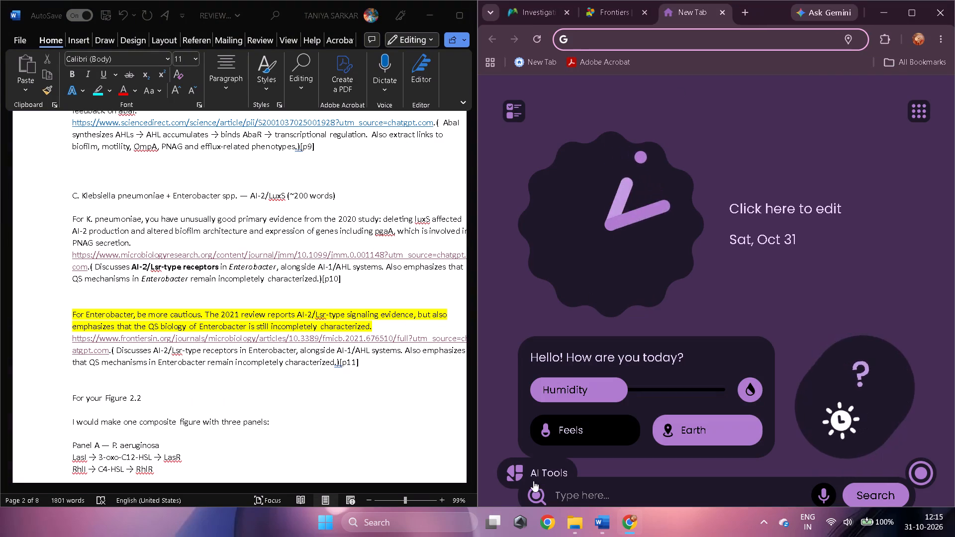
left_click(540, 471)
left_click(634, 468)
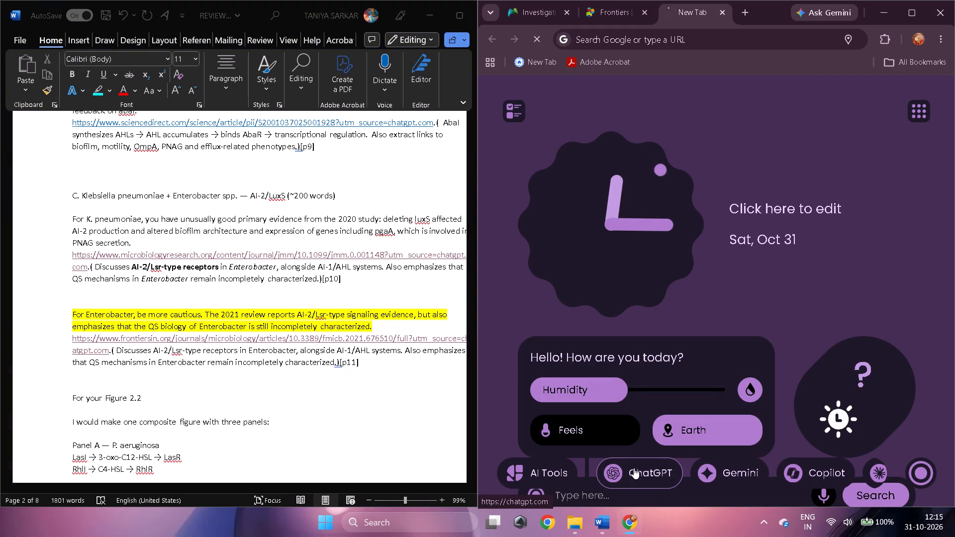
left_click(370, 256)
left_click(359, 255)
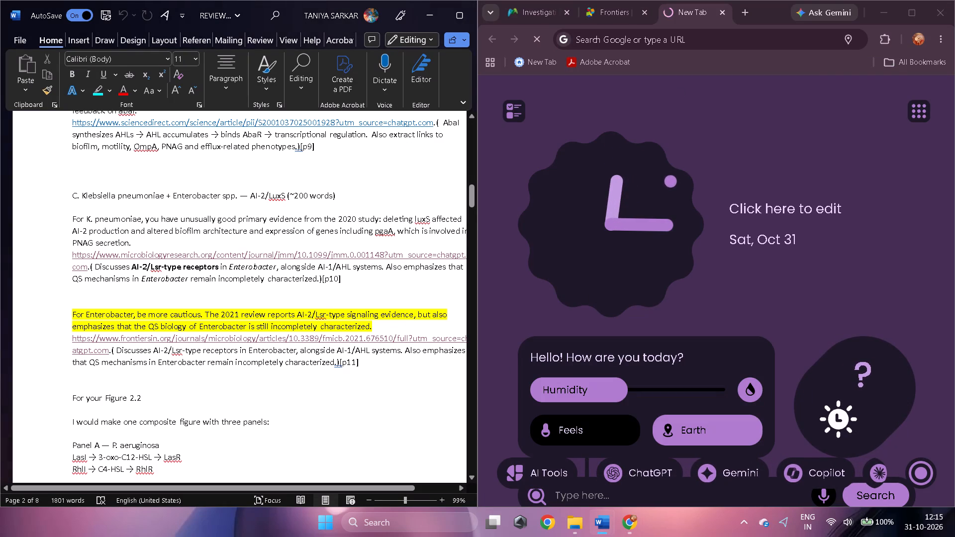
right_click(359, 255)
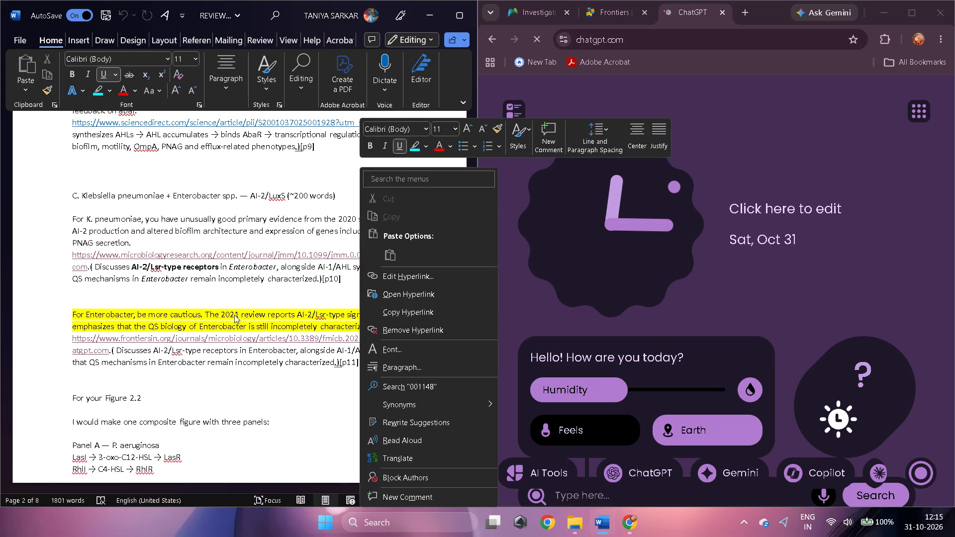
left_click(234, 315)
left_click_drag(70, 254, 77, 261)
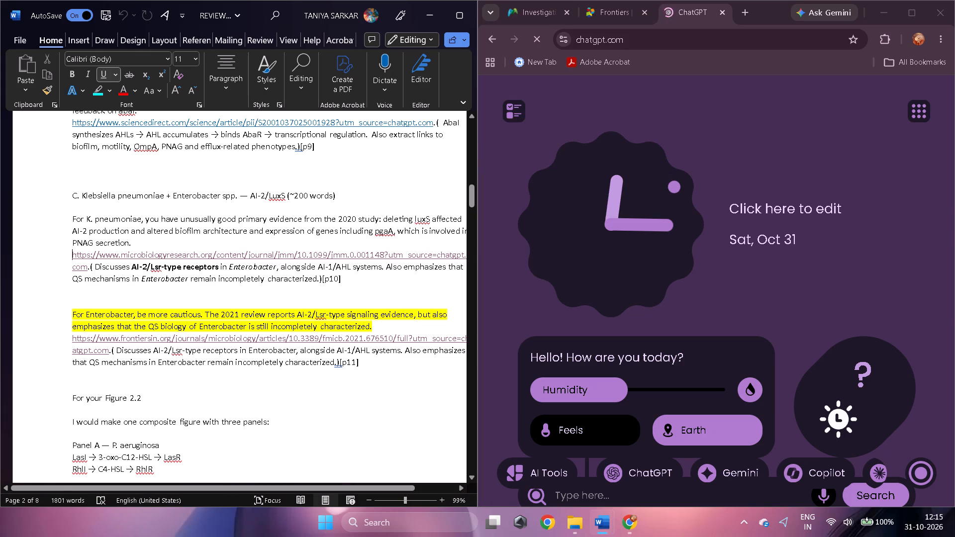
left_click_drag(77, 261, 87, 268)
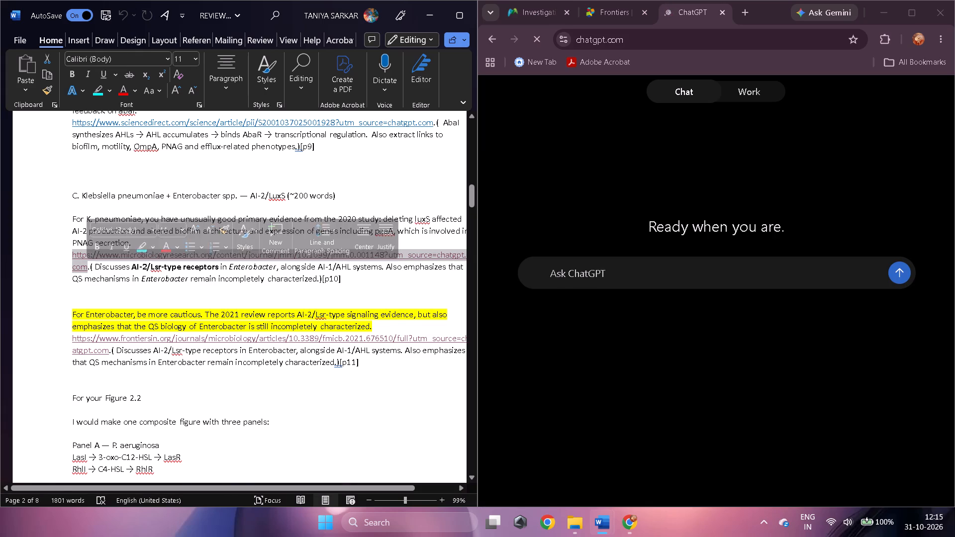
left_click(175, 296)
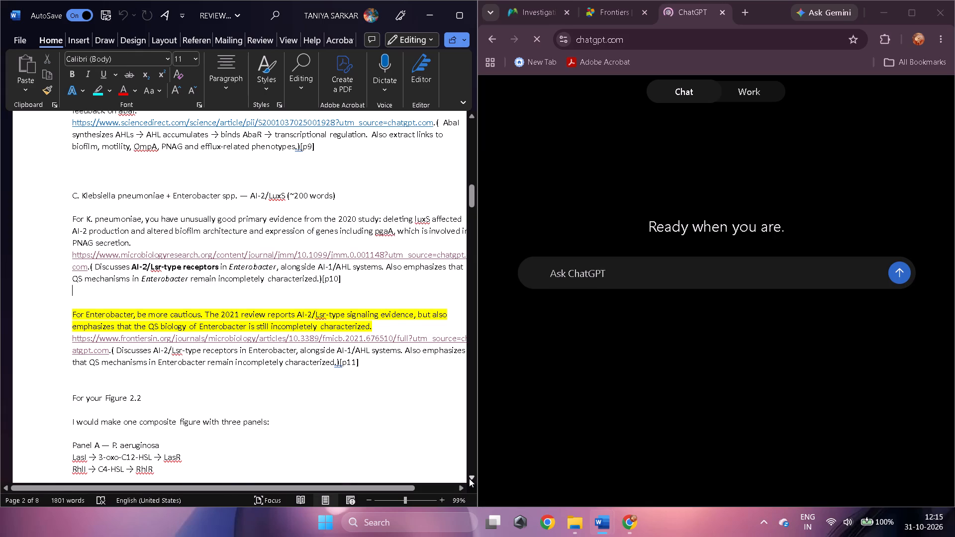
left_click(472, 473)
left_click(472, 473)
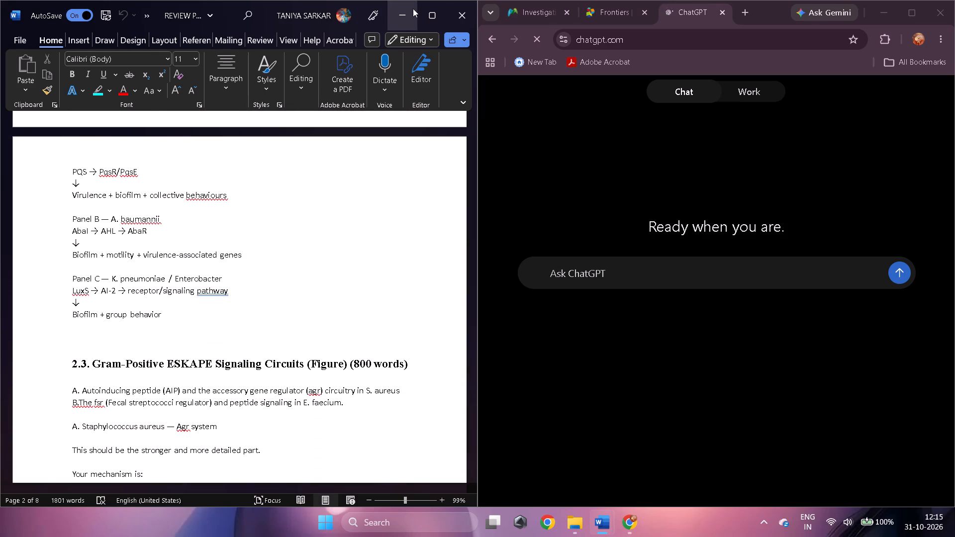
Minimize REVIEW PAPER PLOT and arrange HALF EDITTED FILE 1.0 side by side with the ChatGPT browser window.
left_click(413, 8)
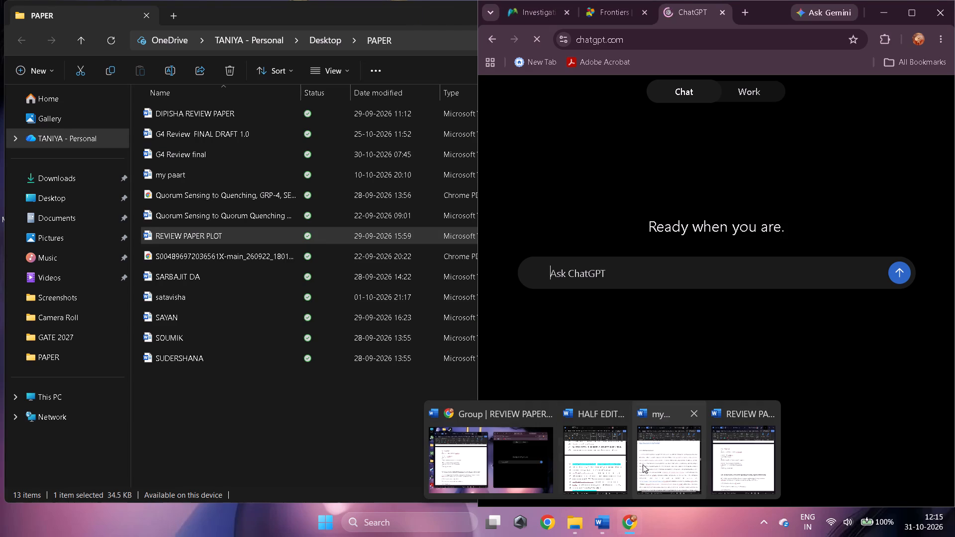
left_click(588, 459)
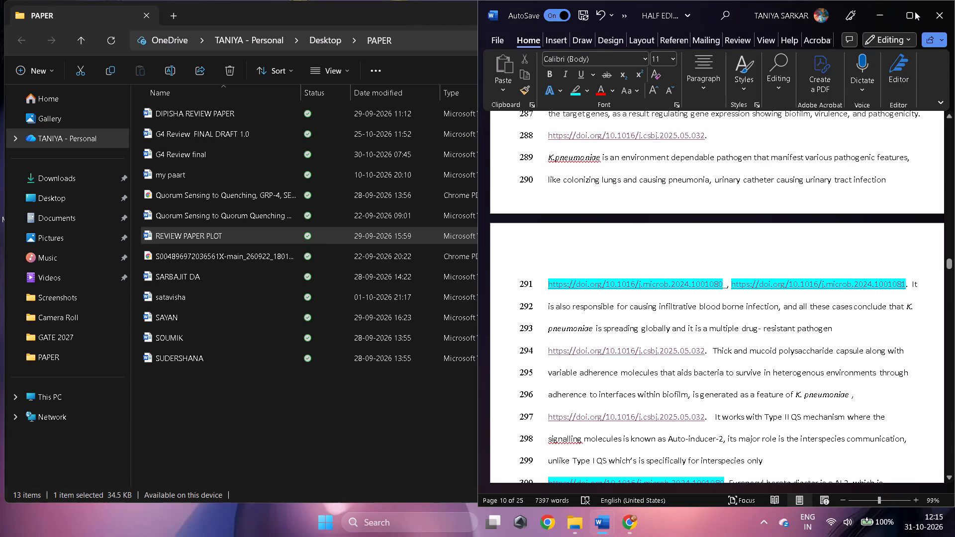
left_click(829, 47)
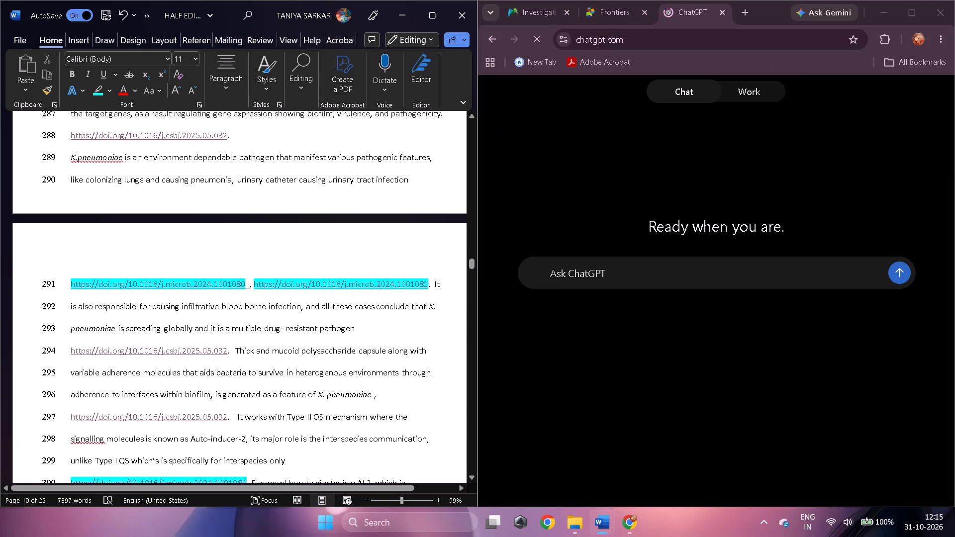
scroll(216, 181, "down", 4, "ctrl")
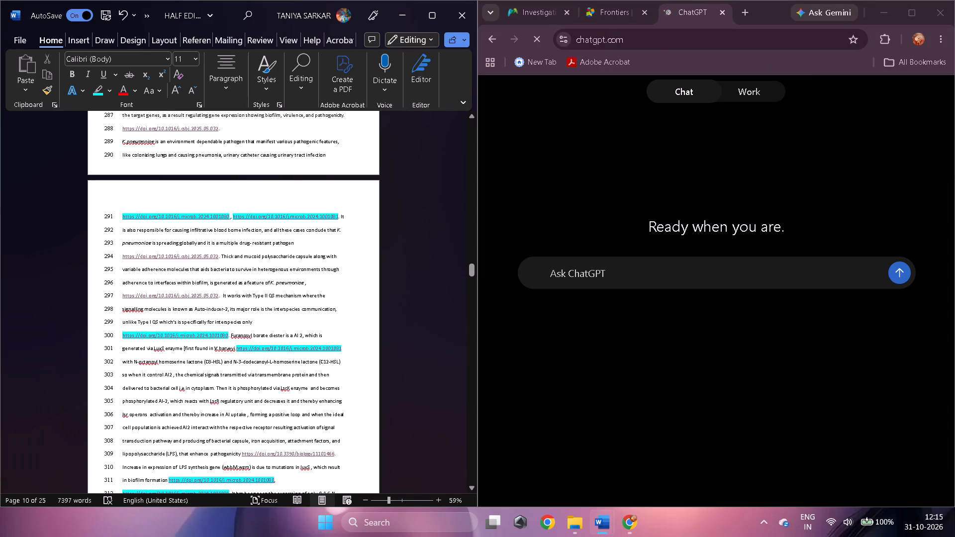
left_click(472, 484)
left_click(472, 484)
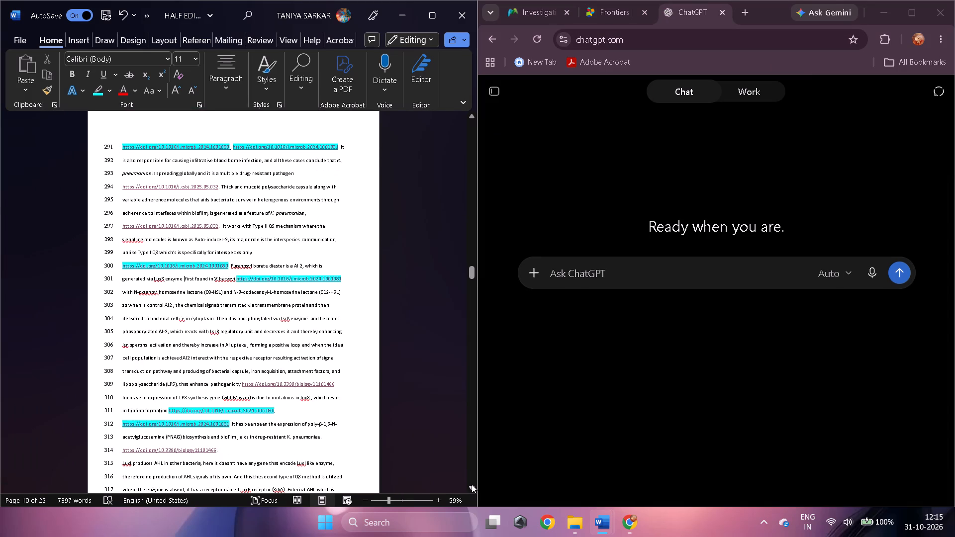
left_click(472, 484)
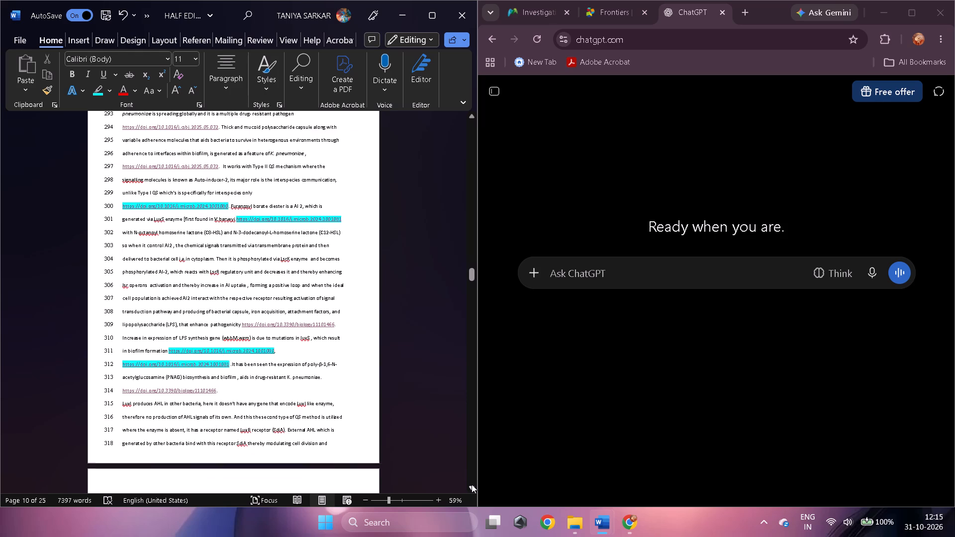
left_click(472, 484)
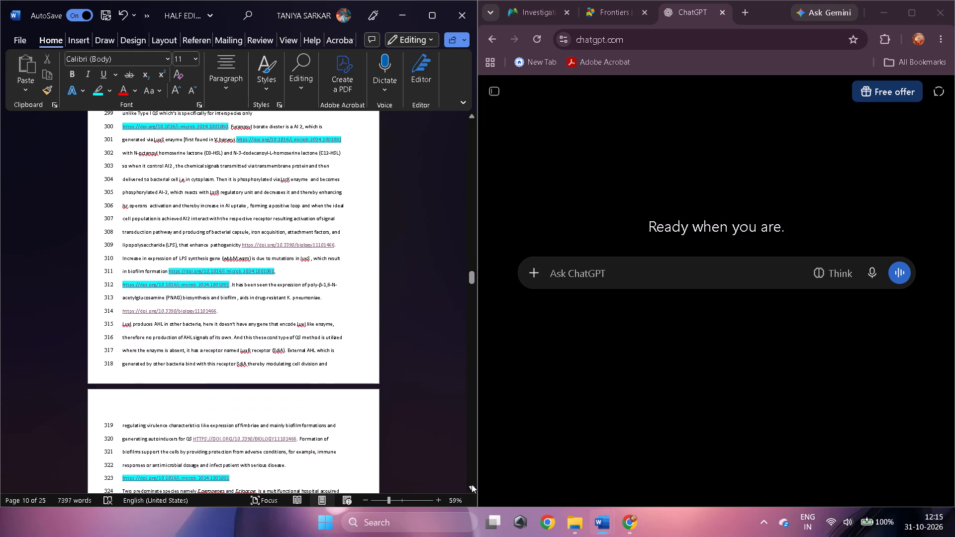
left_click(472, 484)
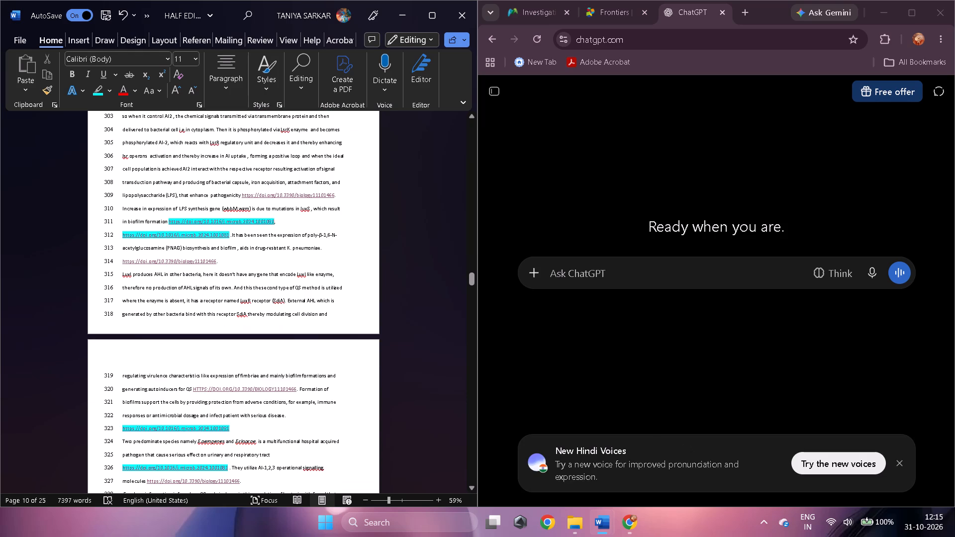
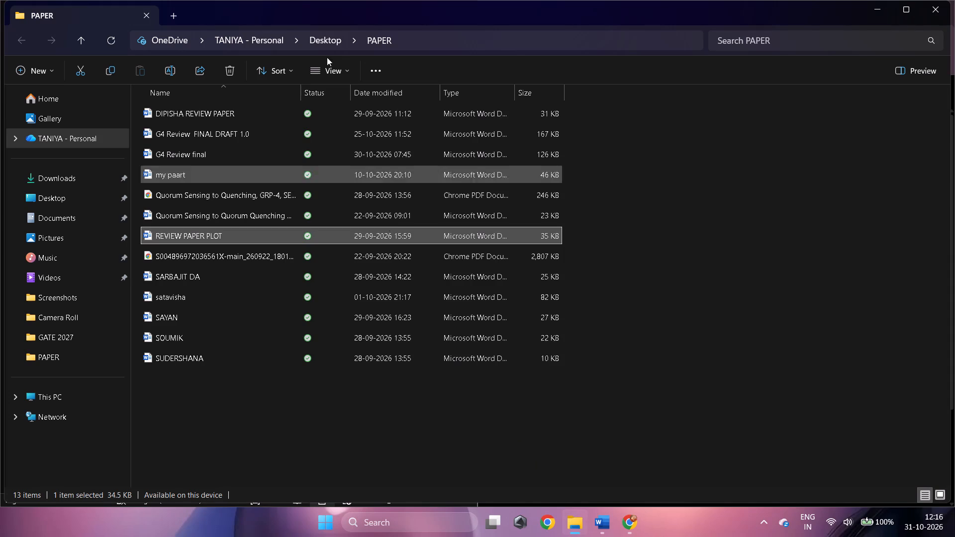
left_click(382, 522)
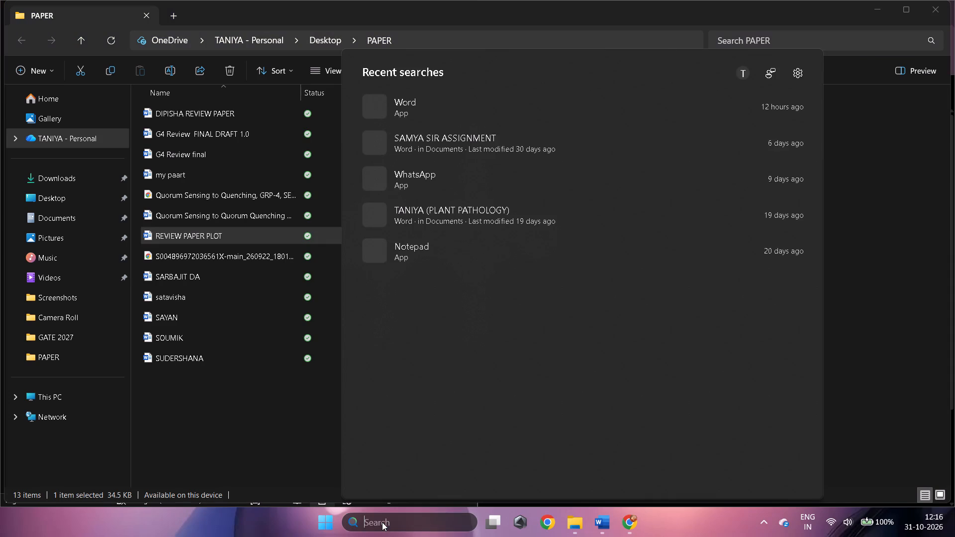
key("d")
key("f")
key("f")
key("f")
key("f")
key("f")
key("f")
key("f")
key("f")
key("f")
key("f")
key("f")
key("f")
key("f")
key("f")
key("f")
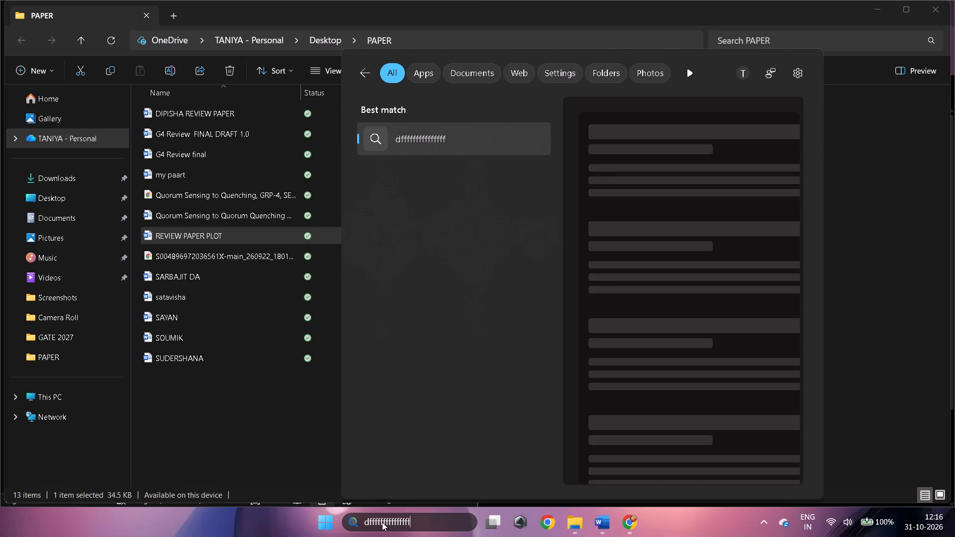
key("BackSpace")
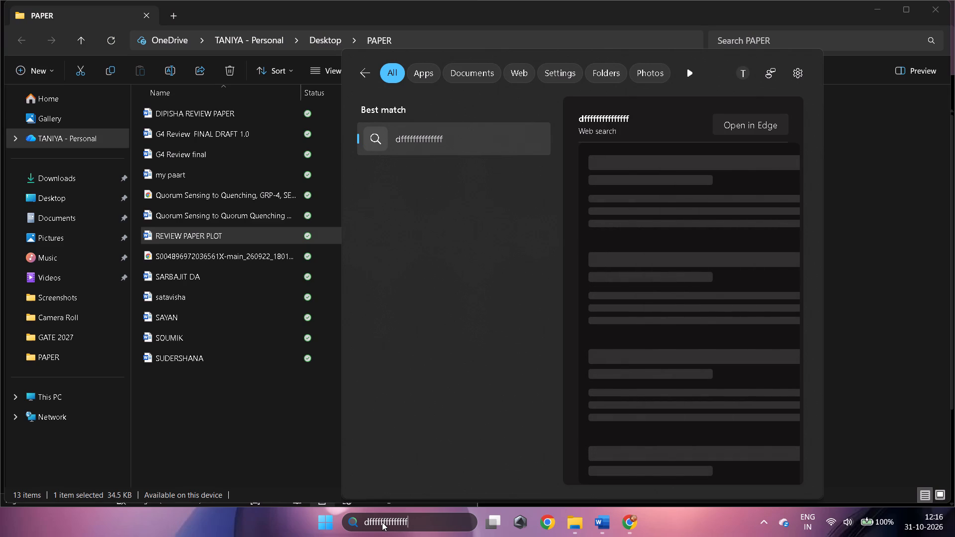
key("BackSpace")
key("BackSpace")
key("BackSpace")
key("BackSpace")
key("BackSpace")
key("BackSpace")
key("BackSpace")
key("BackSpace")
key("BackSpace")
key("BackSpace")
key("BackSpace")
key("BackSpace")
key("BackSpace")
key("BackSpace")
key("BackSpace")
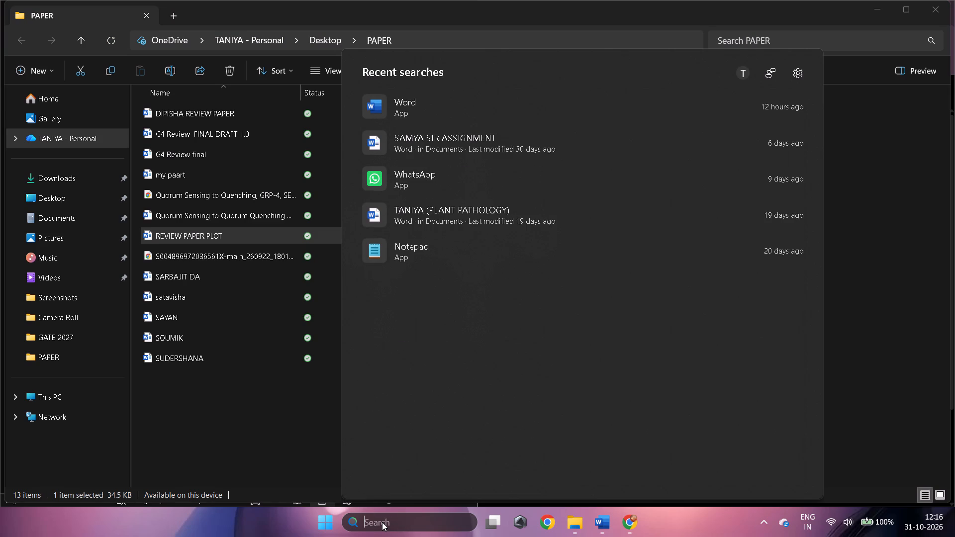
Search the computer for "dummy" and open the document my part dummy in a maximized window.
type("dummy")
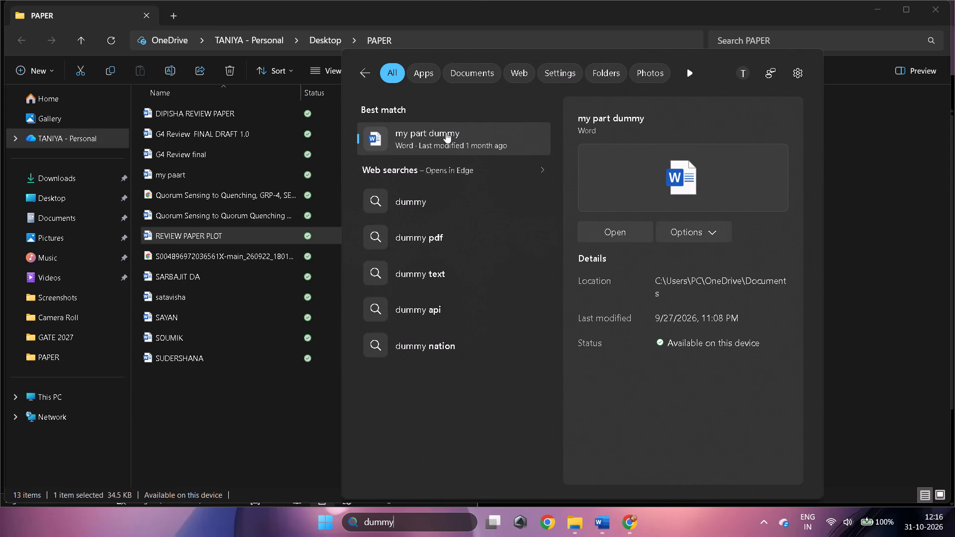
left_click(445, 137)
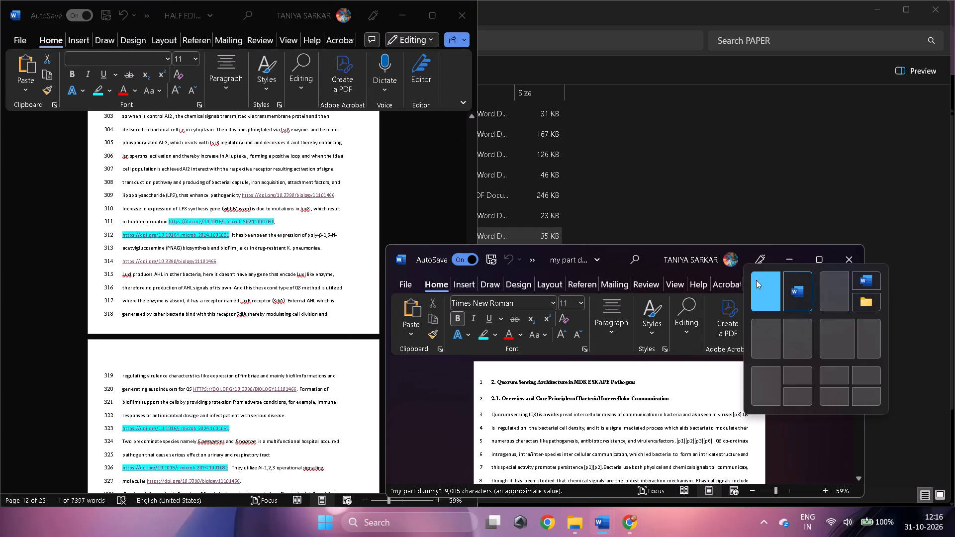
left_click(822, 259)
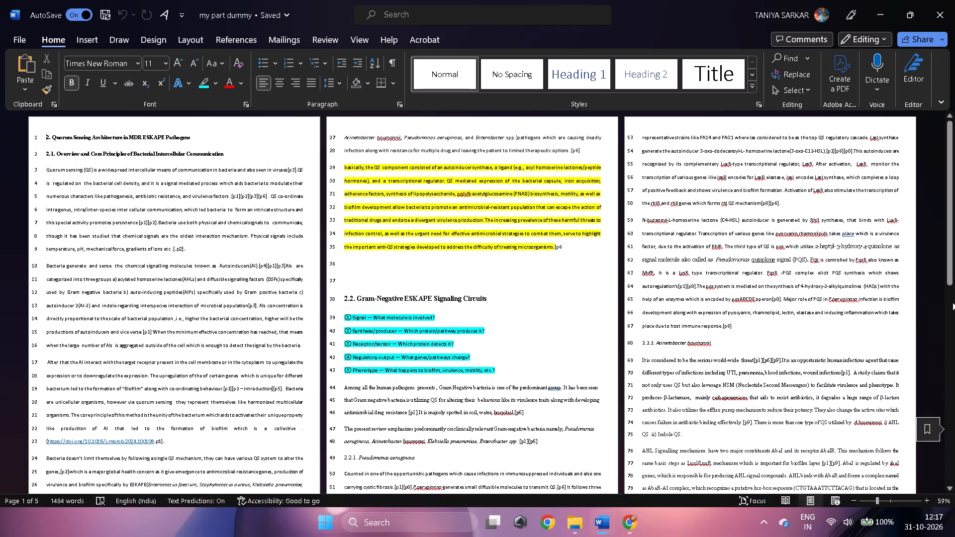
Examine section 2.2.3 Klebsiella pneumoniae of my part dummy and its bracketed paper references.
left_click_drag(950, 276, 954, 349)
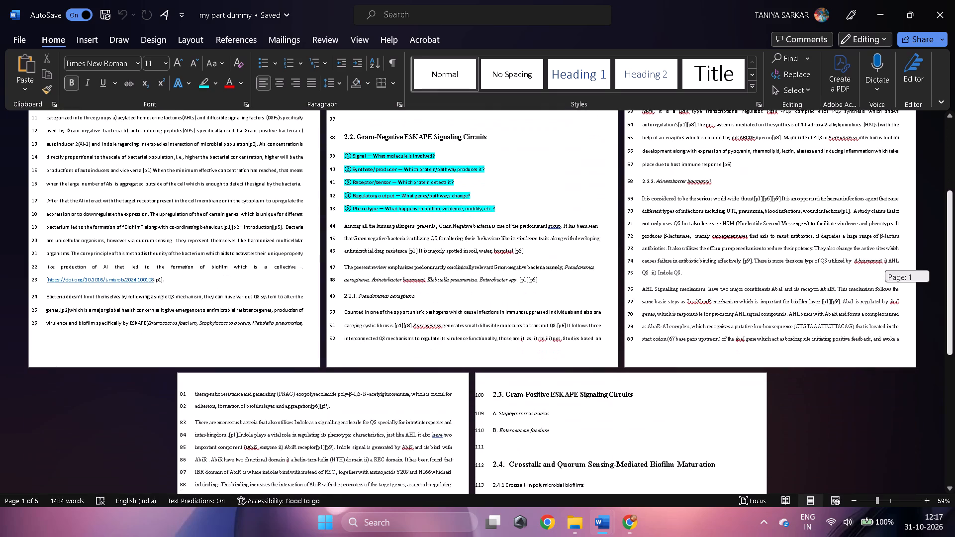
left_click_drag(954, 349, 954, 400)
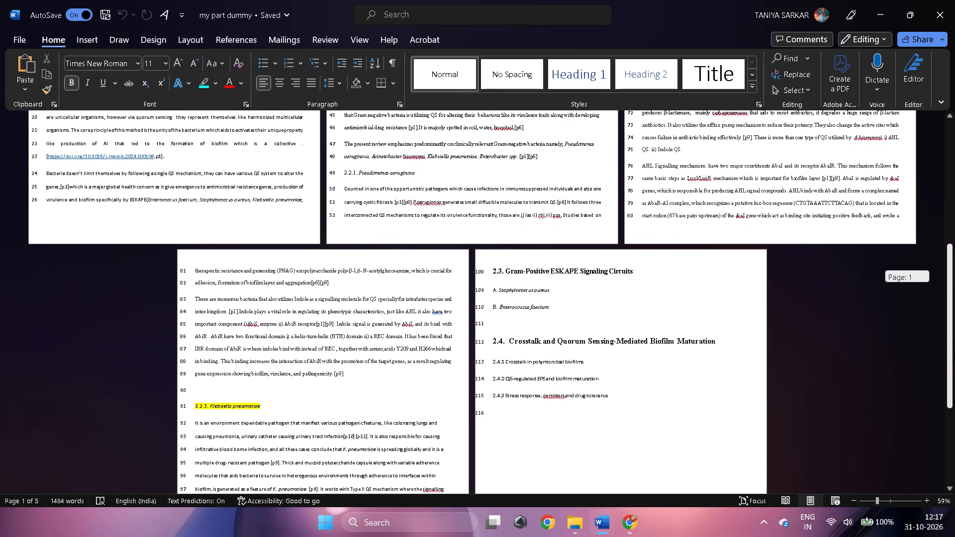
left_click_drag(954, 400, 954, 431)
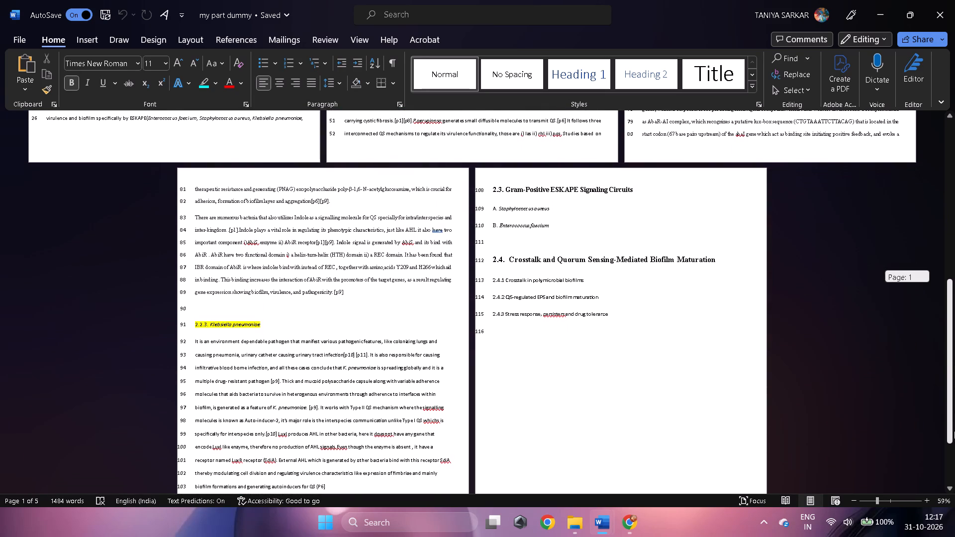
left_click_drag(954, 431, 954, 432)
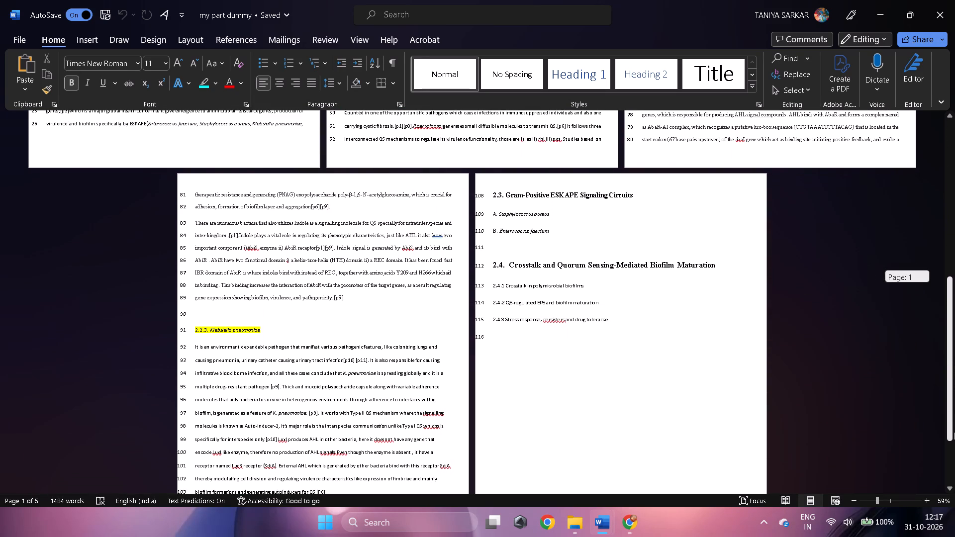
left_click_drag(954, 432, 954, 437)
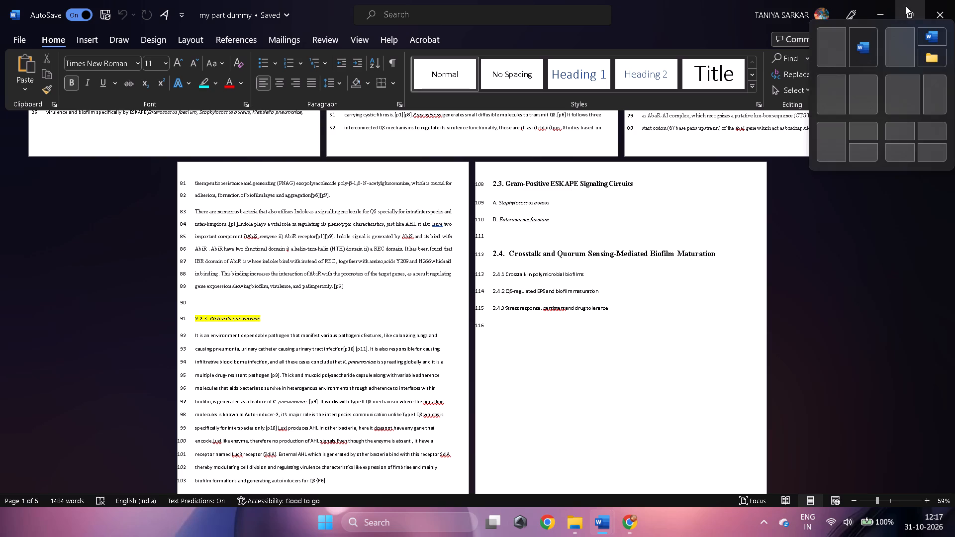
Fit my part dummy to the left half of the desktop and minimize the manuscript, PAPER folder and browser windows.
left_click(822, 51)
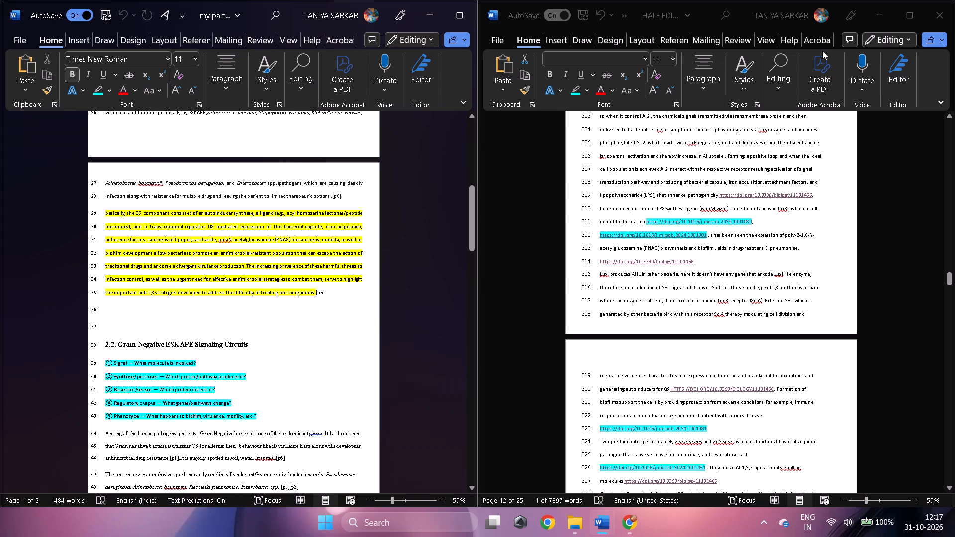
left_click(877, 23)
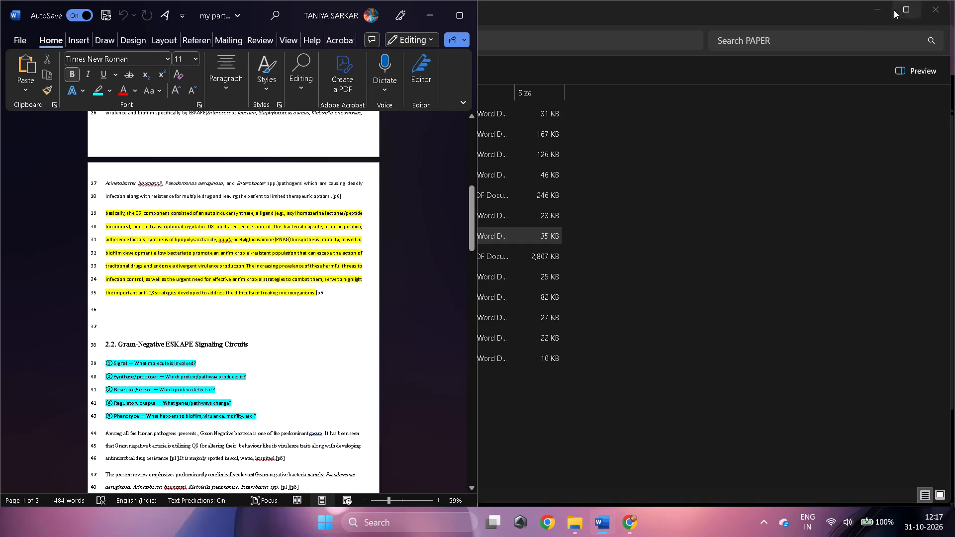
left_click(882, 5)
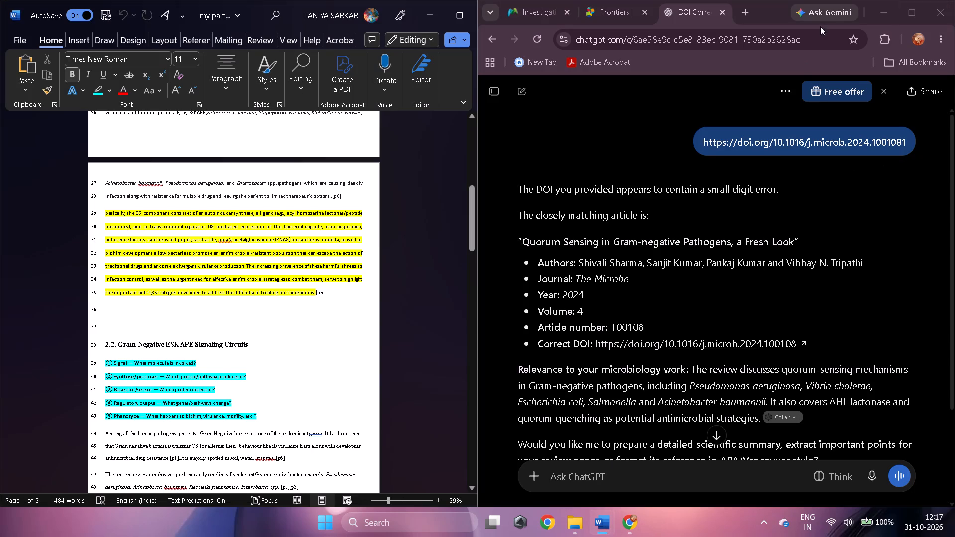
left_click(890, 15)
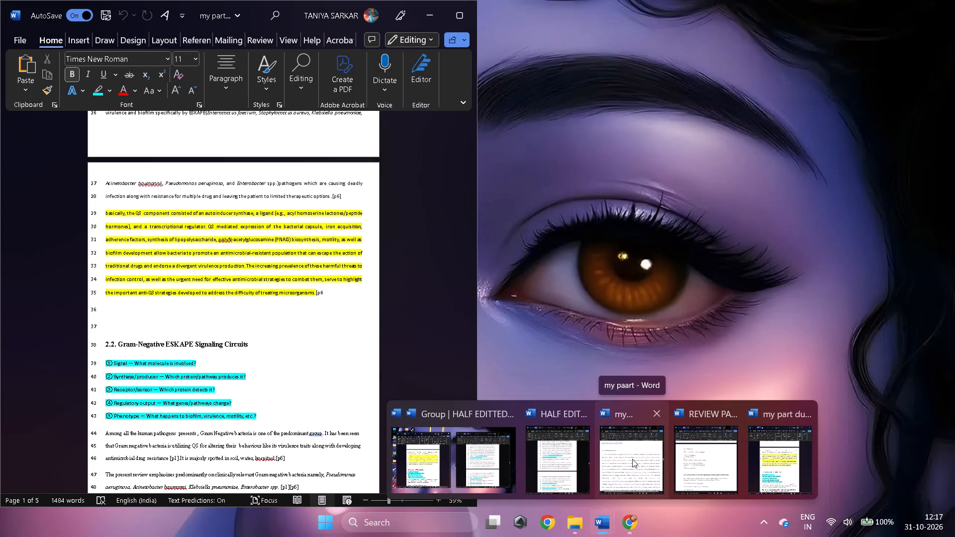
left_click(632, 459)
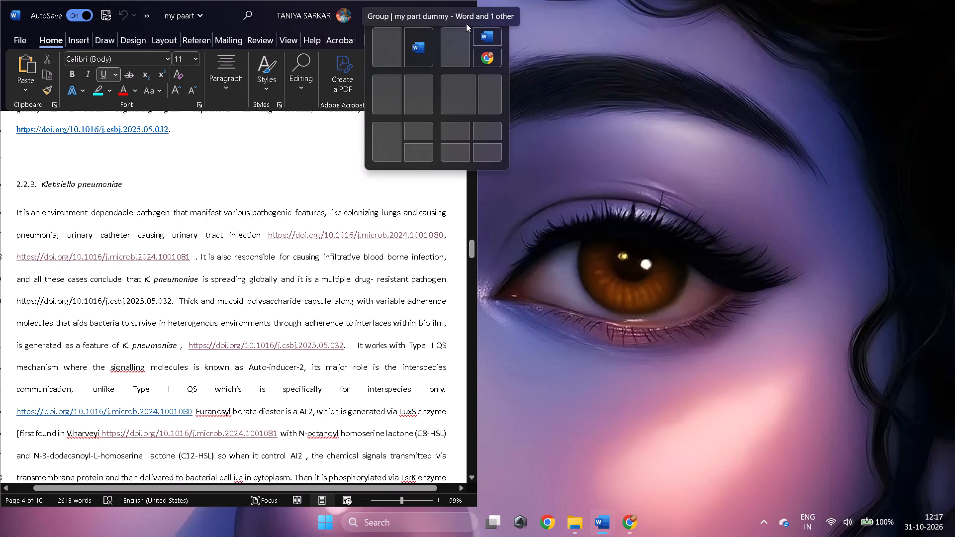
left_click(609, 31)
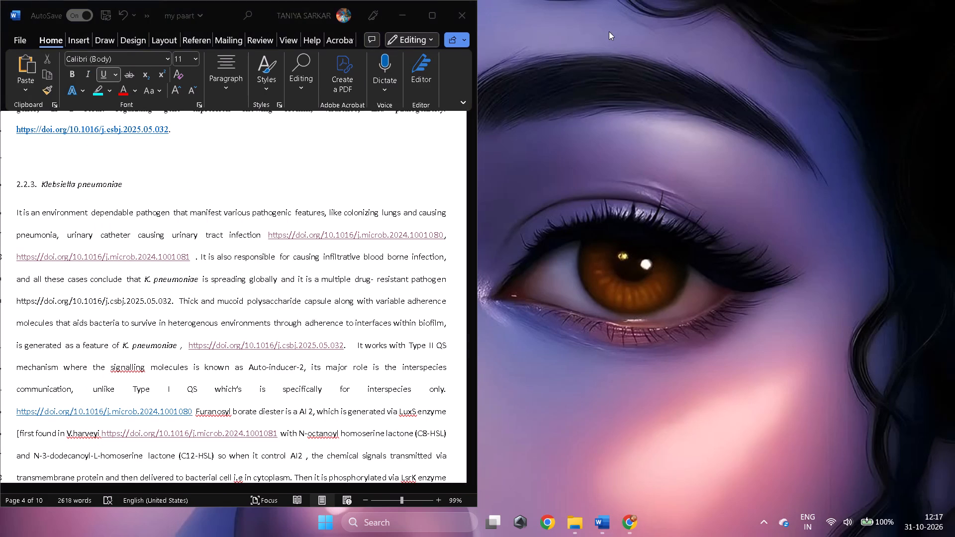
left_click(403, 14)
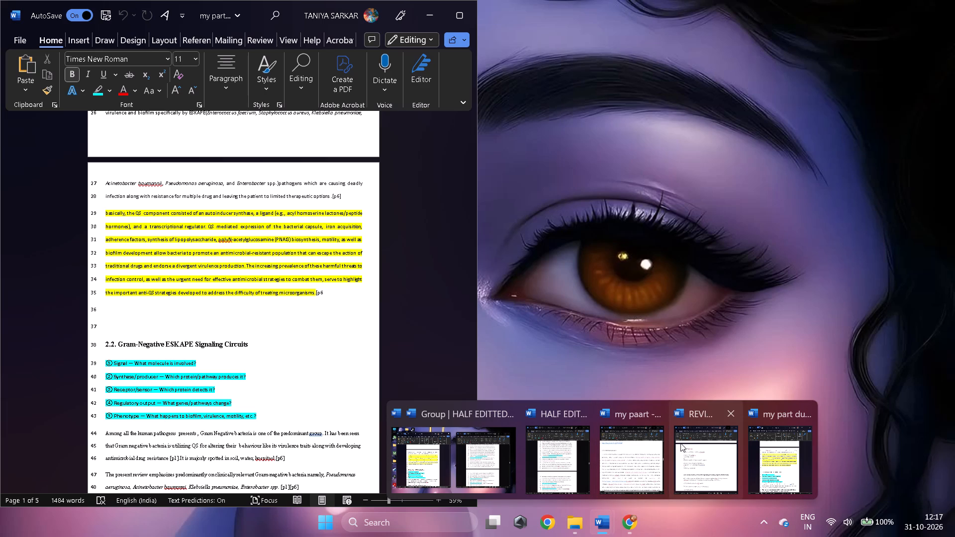
Bring up REVIEW PAPER PLOT and arrange it side by side with my part dummy.
left_click(685, 445)
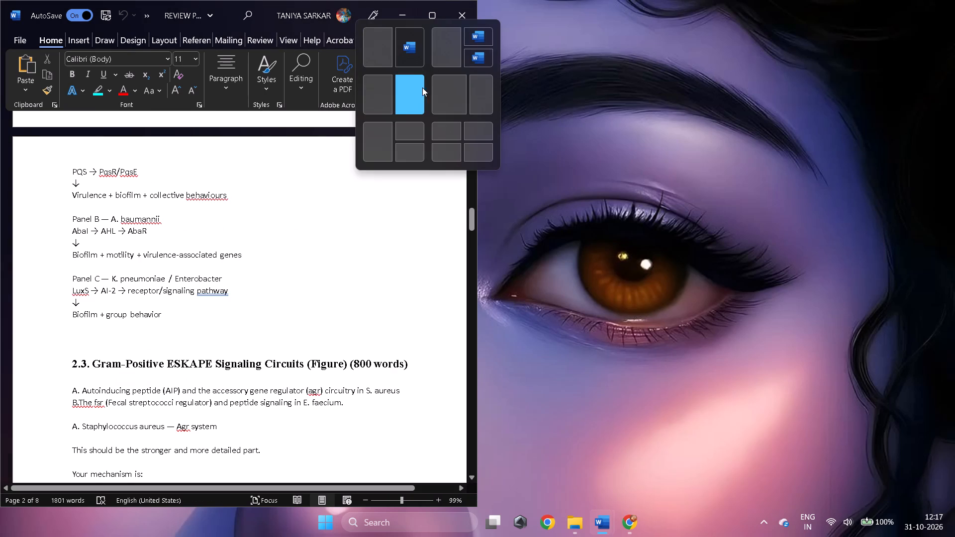
left_click(415, 84)
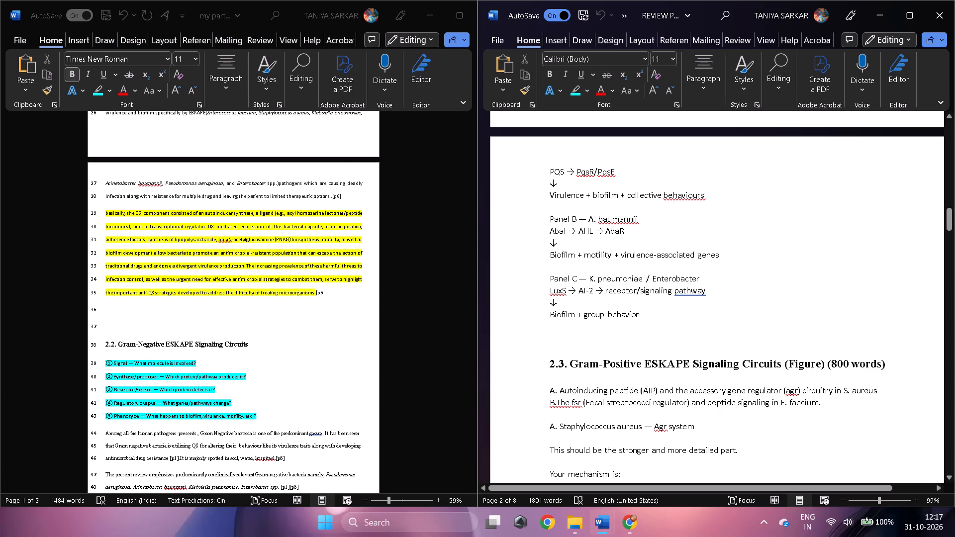
Read through REVIEW PAPER PLOT from its beginning at 79% zoom, checking the p-numbered source links in sections 2.1 and 2.2.
left_click_drag(950, 215, 943, 238)
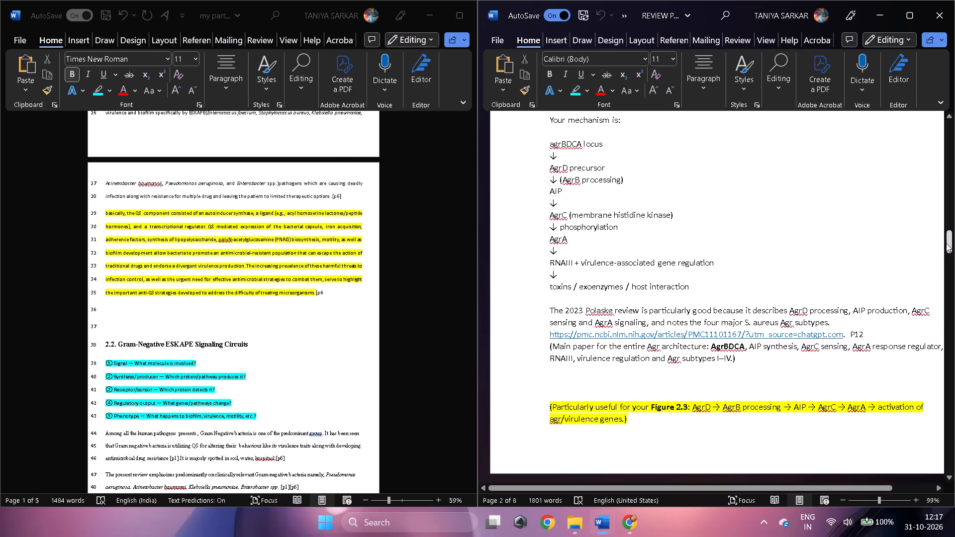
left_click_drag(946, 243, 928, 111)
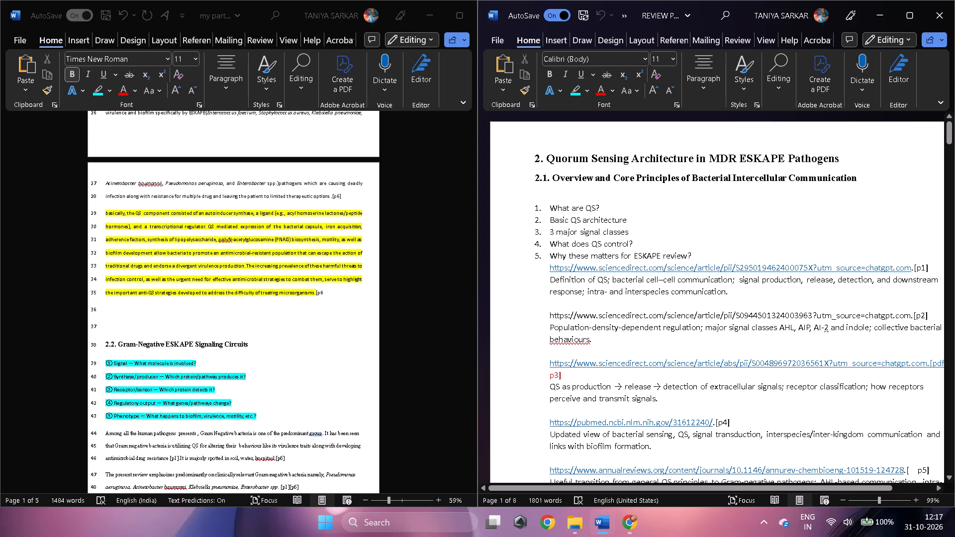
scroll(781, 337, "down", 2, "ctrl")
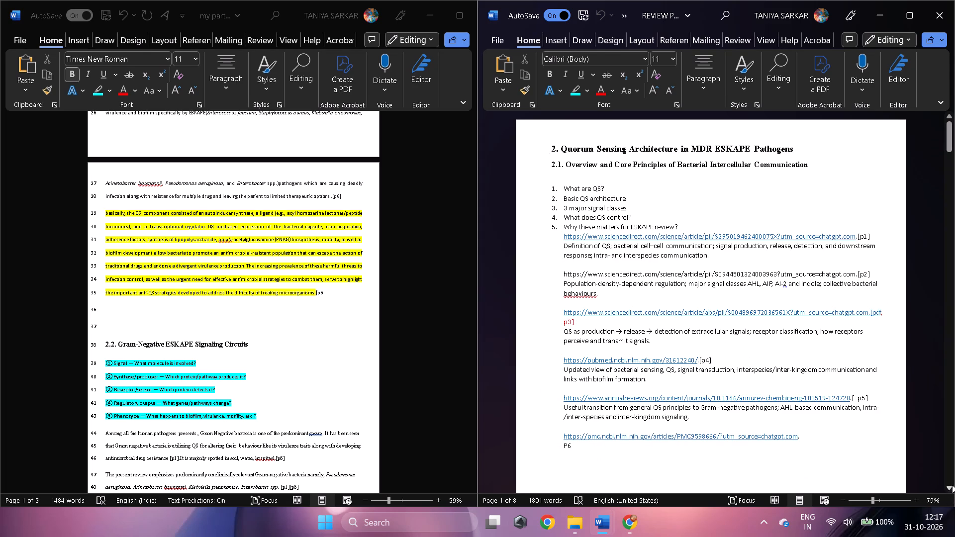
left_click(948, 486)
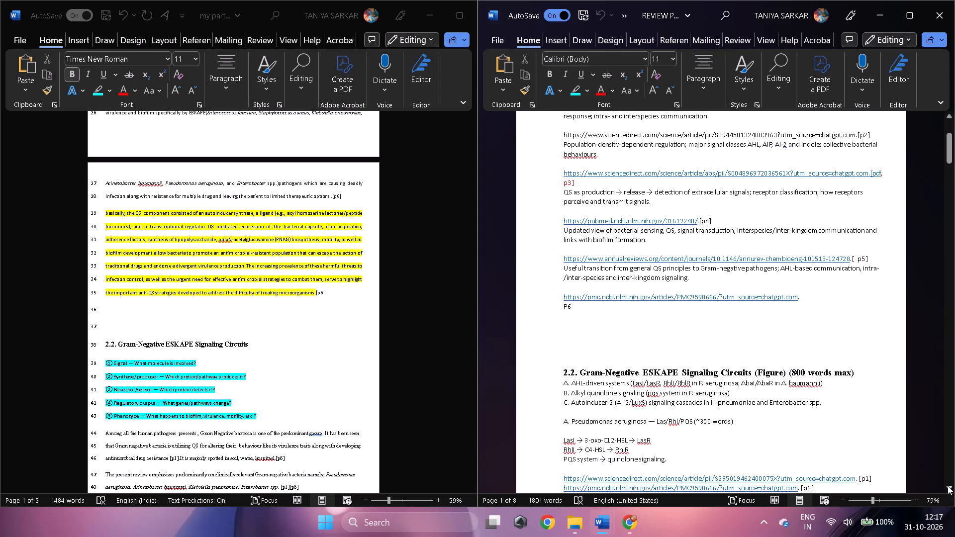
left_click(948, 486)
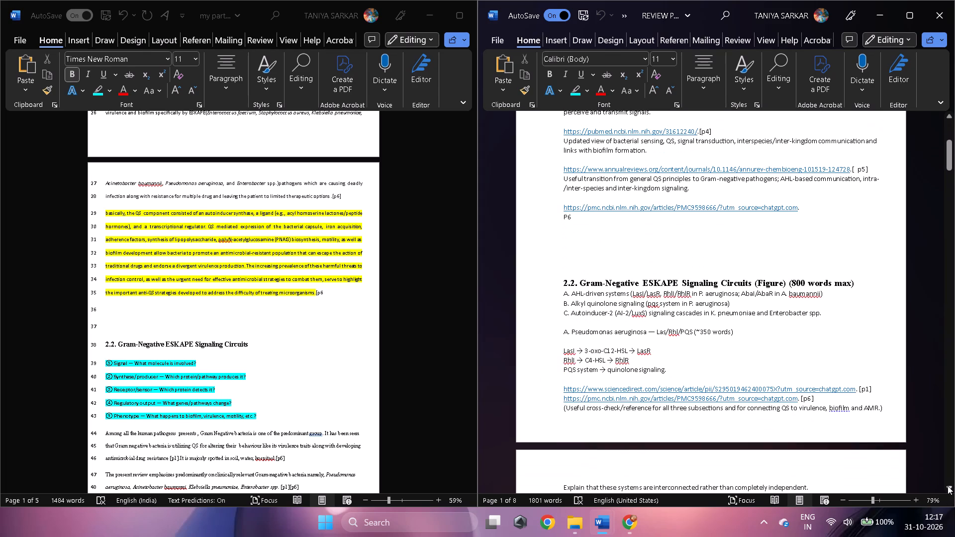
left_click(948, 486)
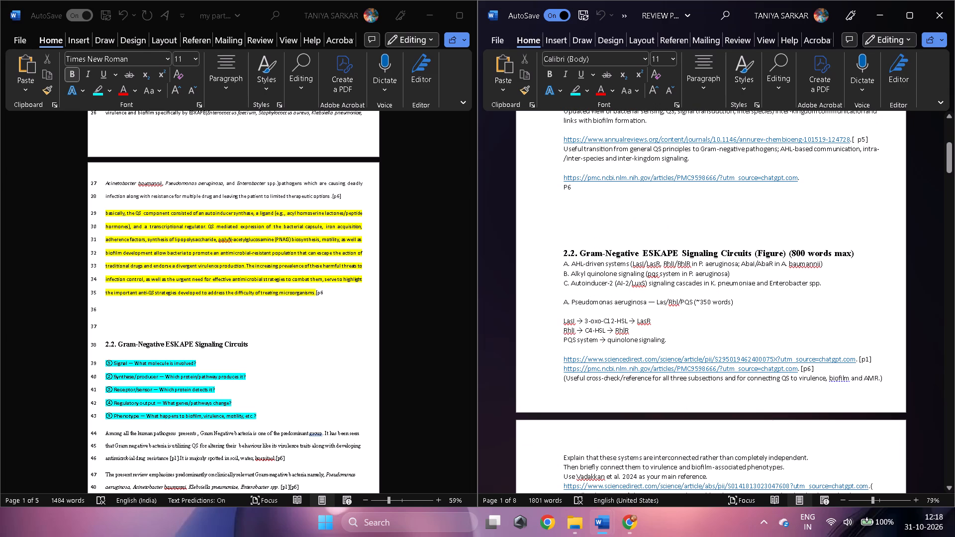
Go through my part dummy to section 2.2.3 Klebsiella pneumoniae and check the p-numbers cited there.
left_click(466, 478)
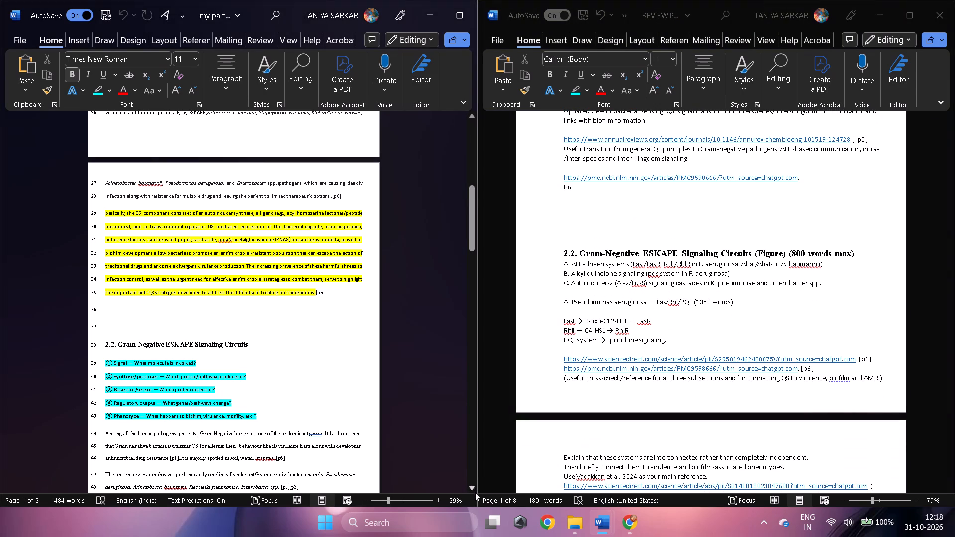
left_click(468, 487)
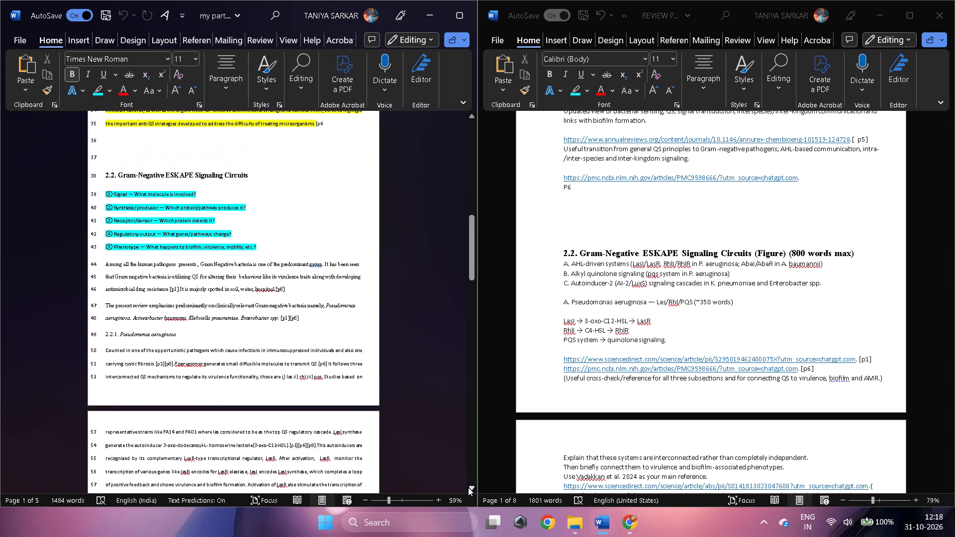
left_click(468, 487)
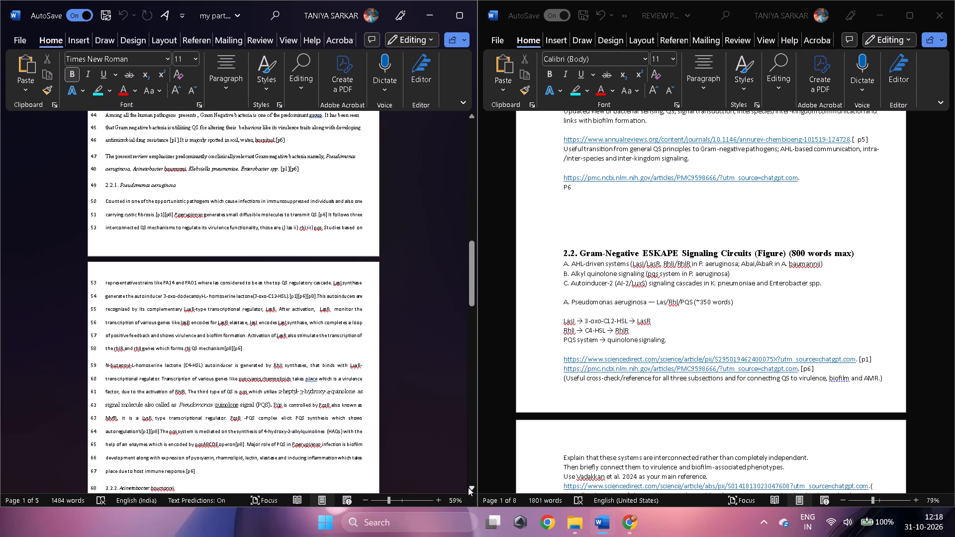
left_click(468, 487)
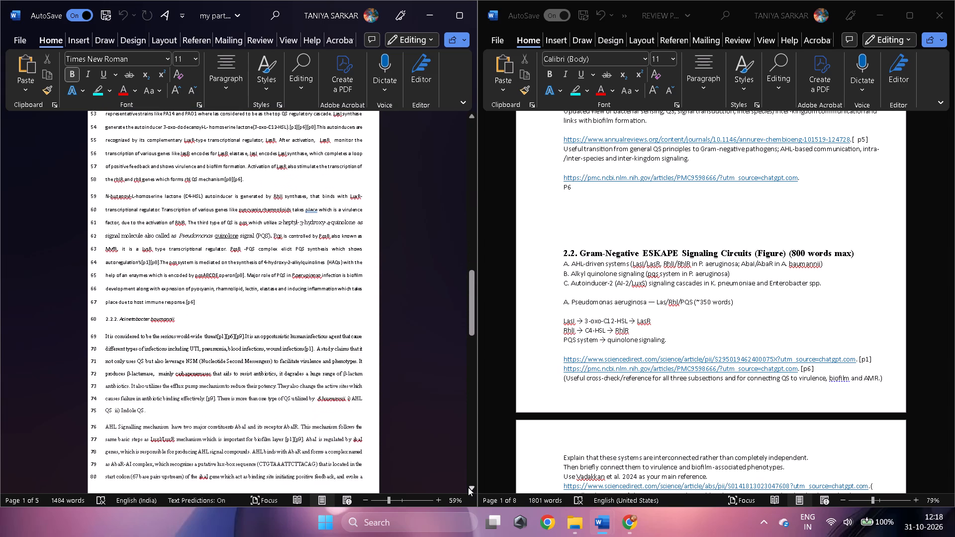
left_click(468, 487)
left_click(468, 487)
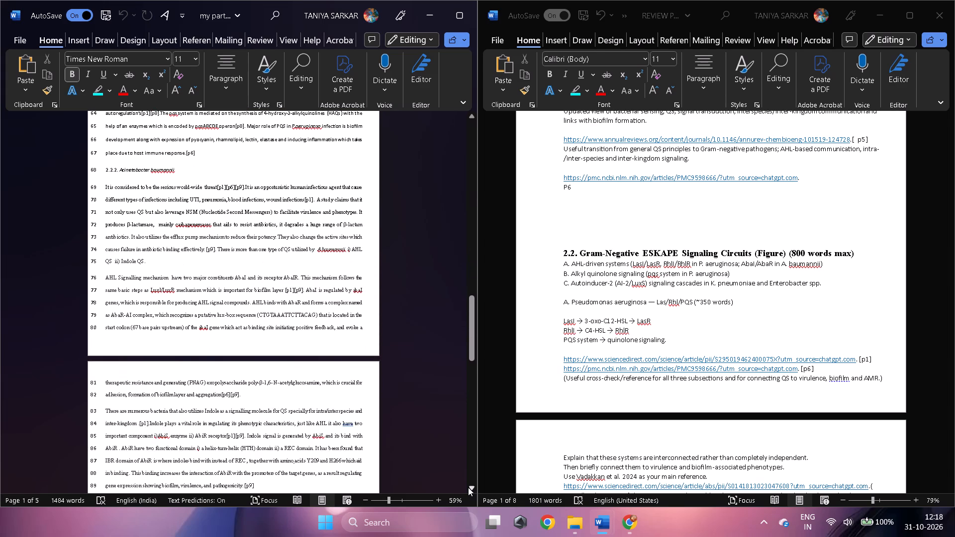
left_click(468, 487)
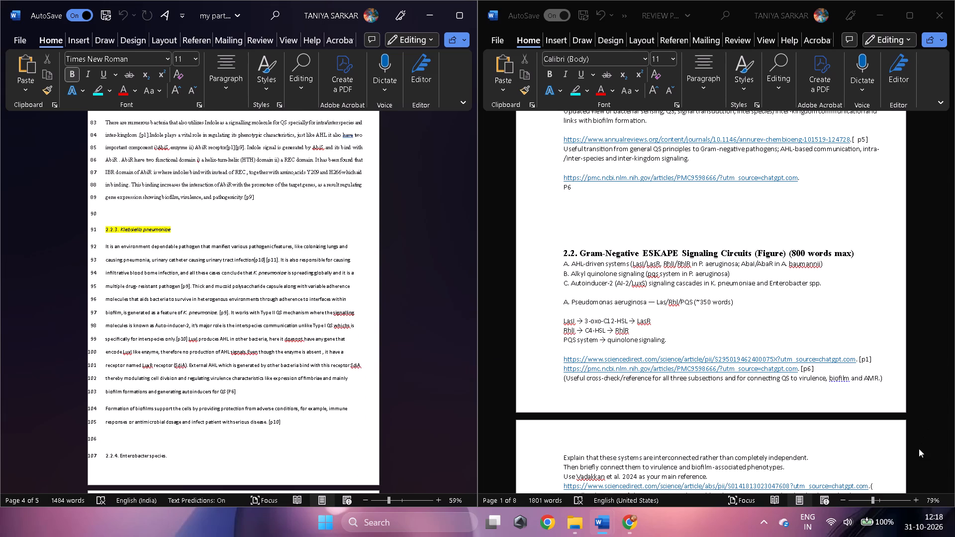
Check the source links numbered p7 to p11 in REVIEW PAPER PLOT through its Klebsiella pneumoniae + Enterobacter section, and minimize the document.
left_click(911, 482)
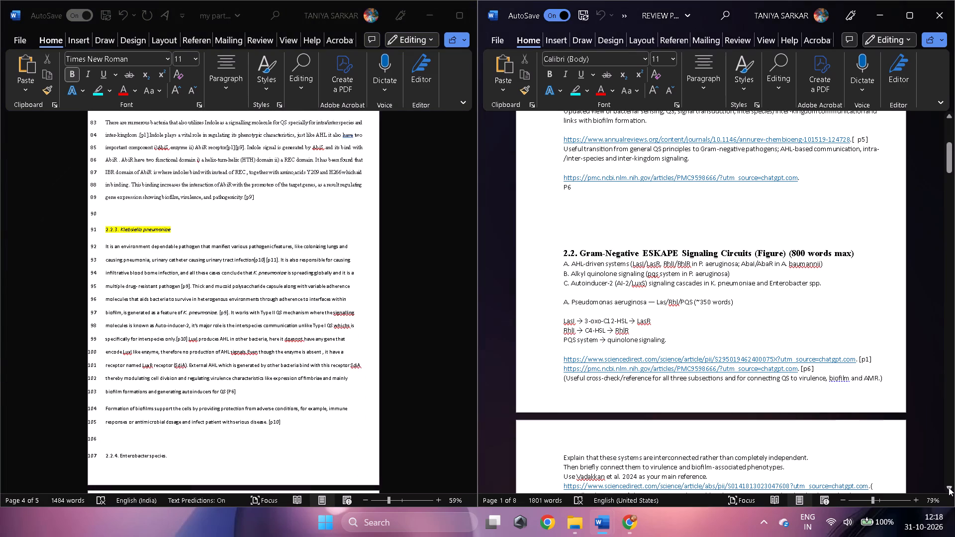
left_click(949, 487)
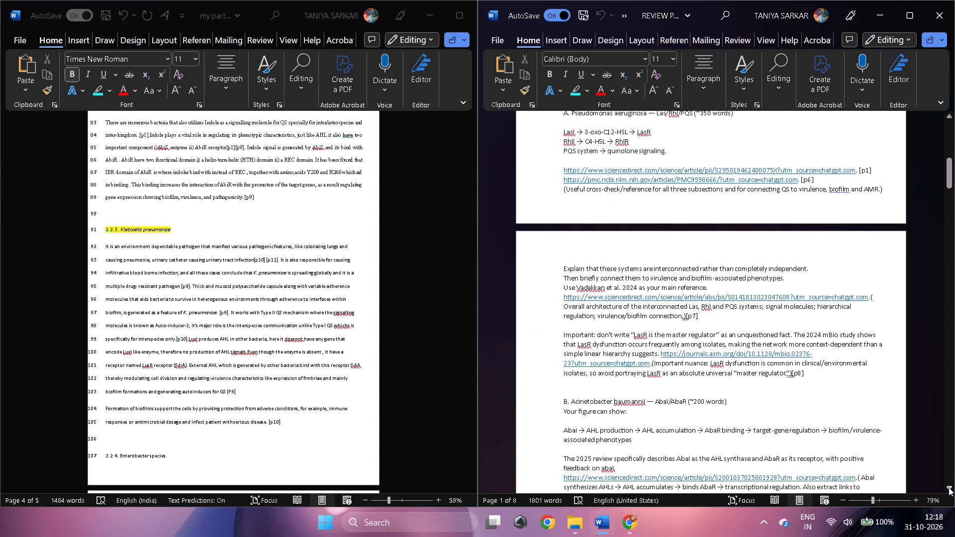
left_click(949, 487)
left_click(949, 487)
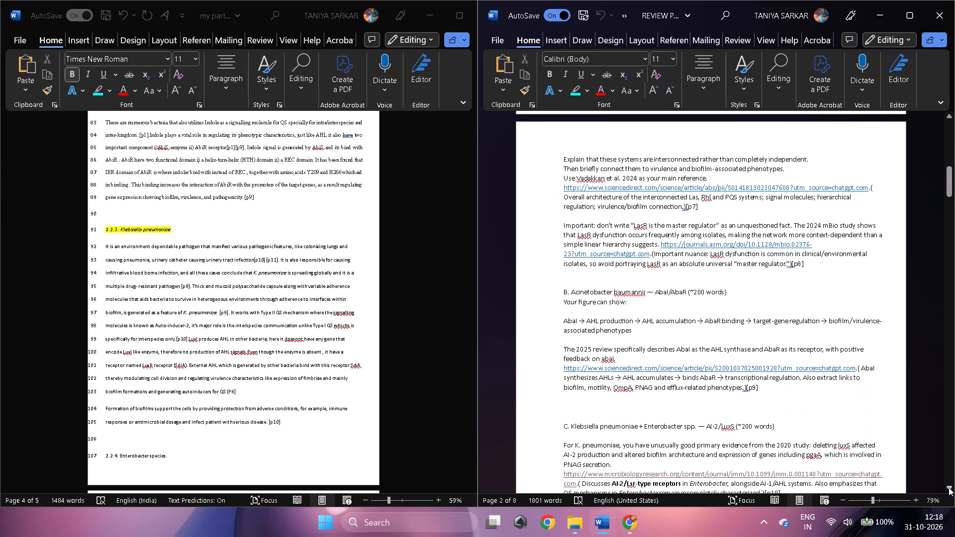
left_click(949, 487)
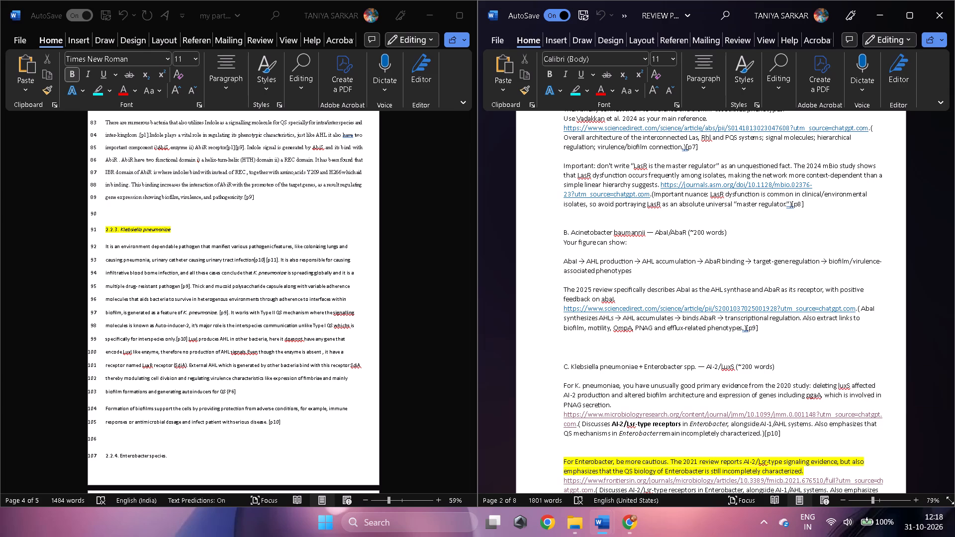
left_click(945, 487)
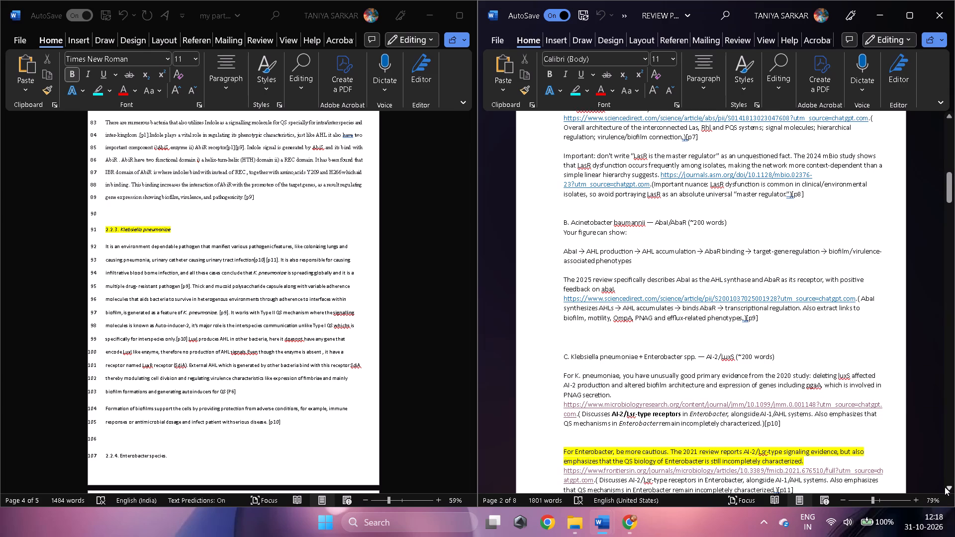
left_click(945, 487)
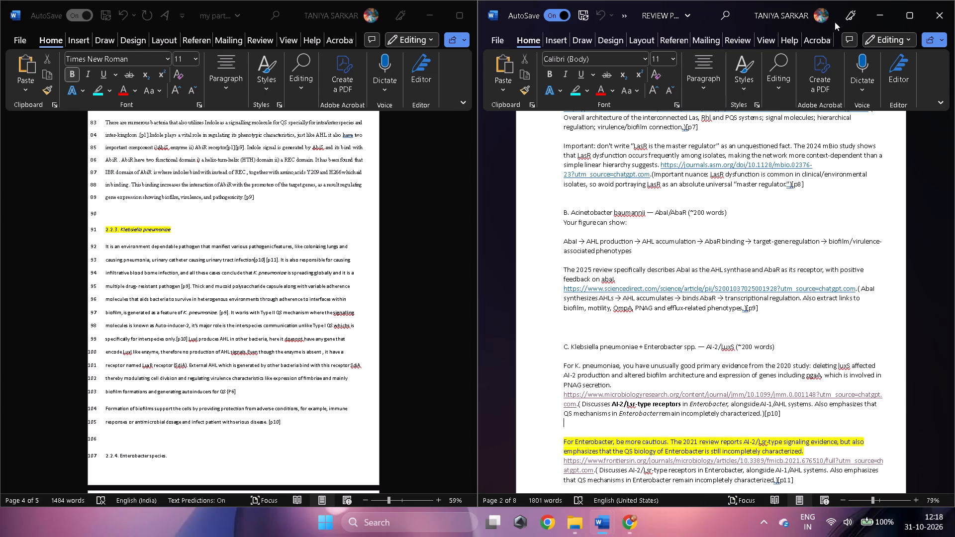
left_click(885, 14)
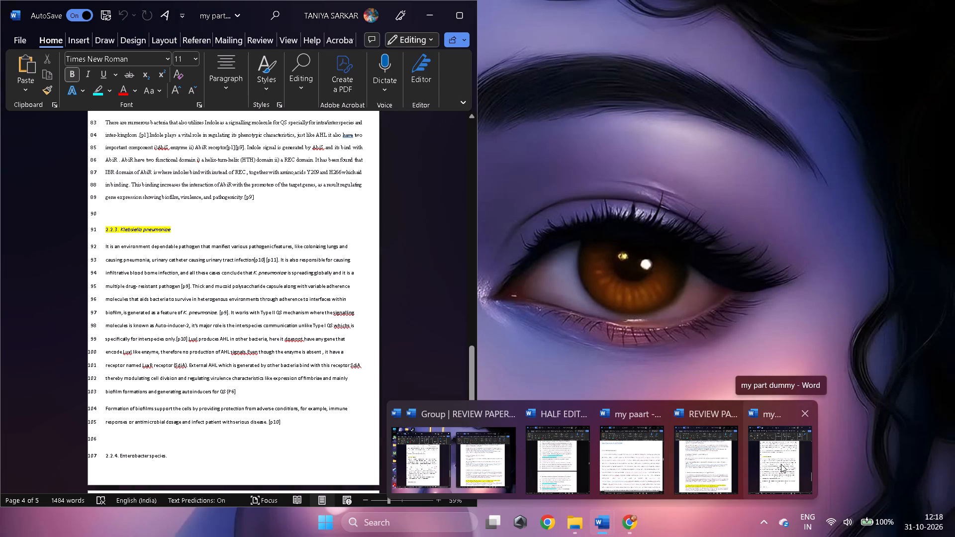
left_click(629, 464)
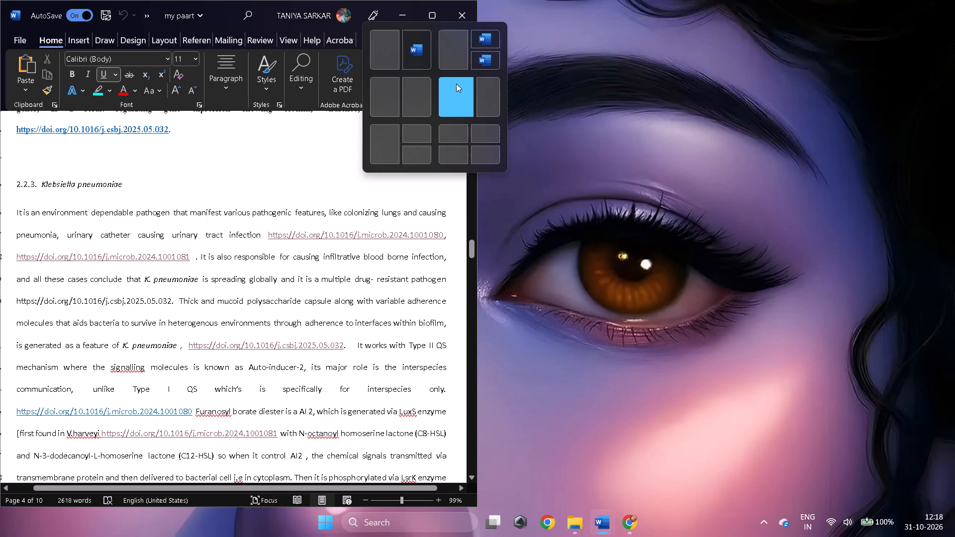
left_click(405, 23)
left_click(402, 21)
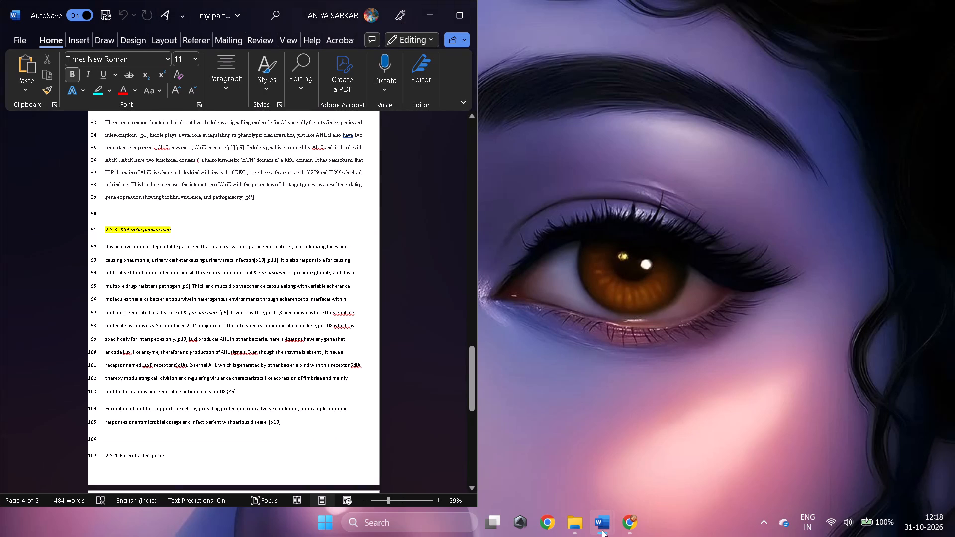
Bring up HALF EDITTED FILE 1.0 beside my part dummy and go back to the start of its K. pneumoniae passage.
left_click(547, 458)
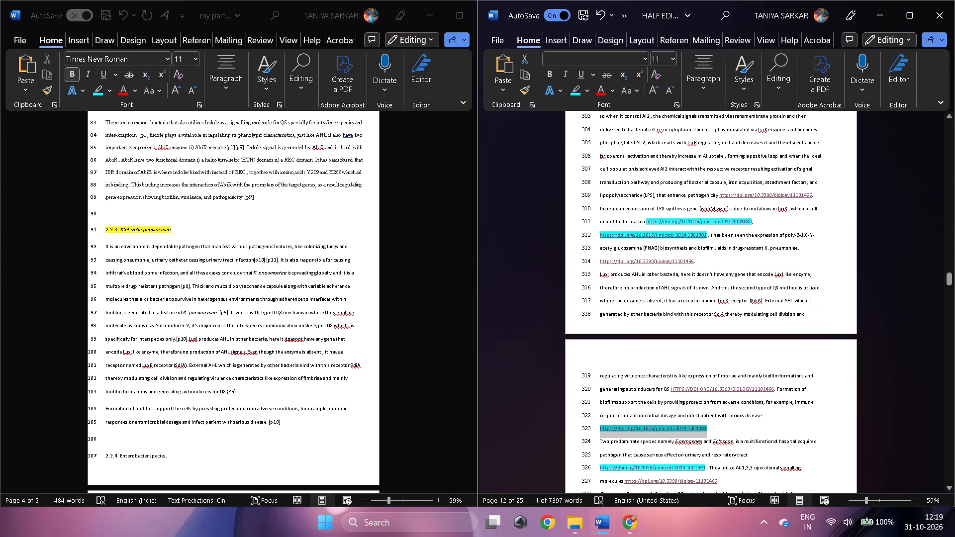
left_click(948, 120)
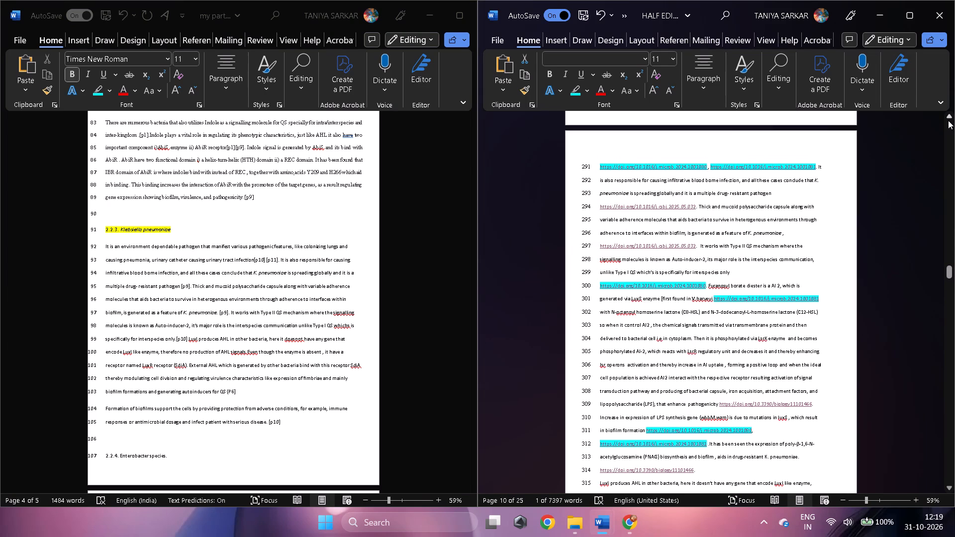
left_click(948, 120)
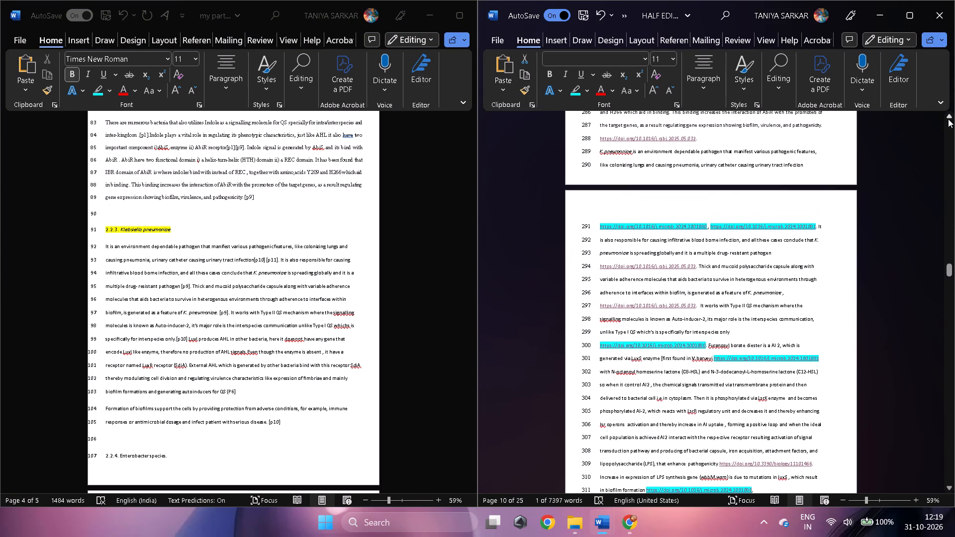
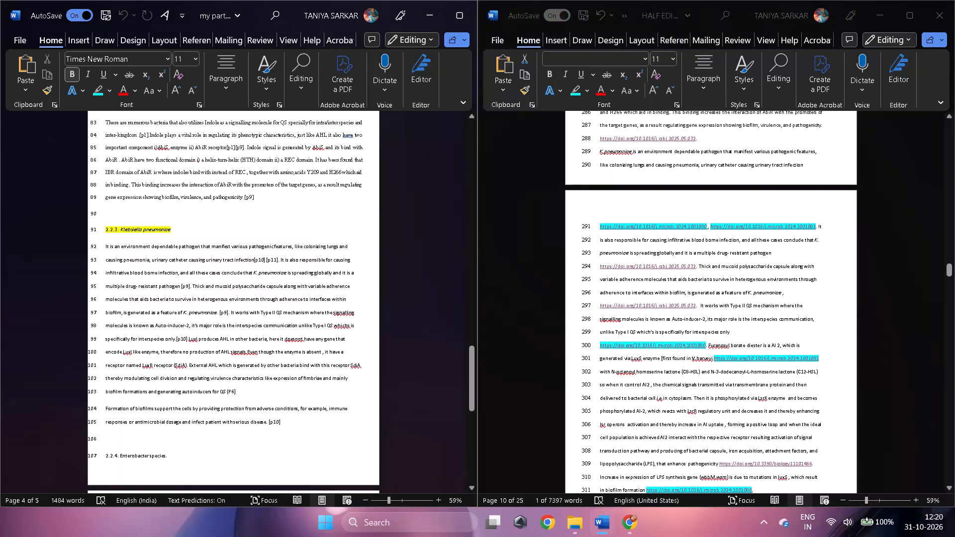
Highlight the [p10] [p11] citations after "urinary tract infection" in section 2.2.3 of my part dummy in turquoise.
left_click(280, 259)
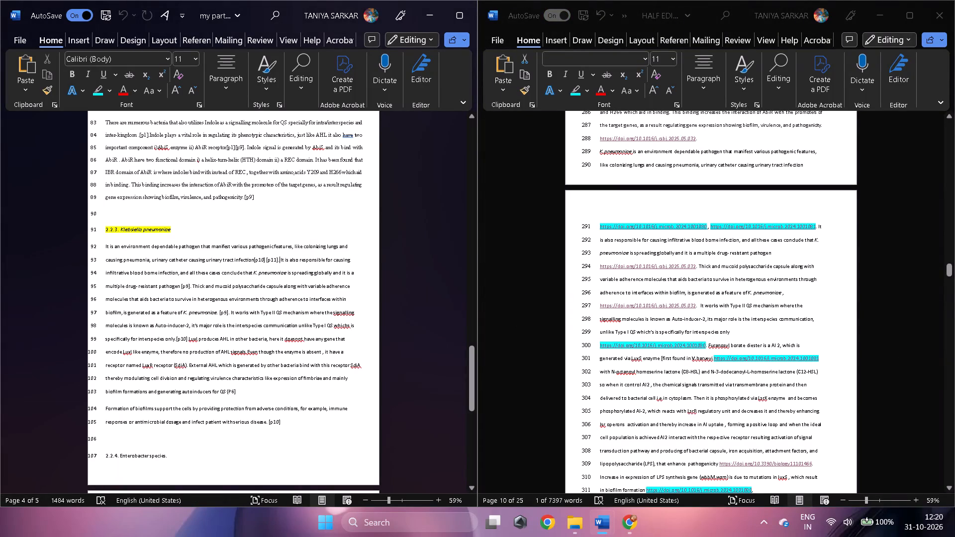
left_click_drag(255, 260, 270, 263)
left_click_drag(270, 263, 277, 263)
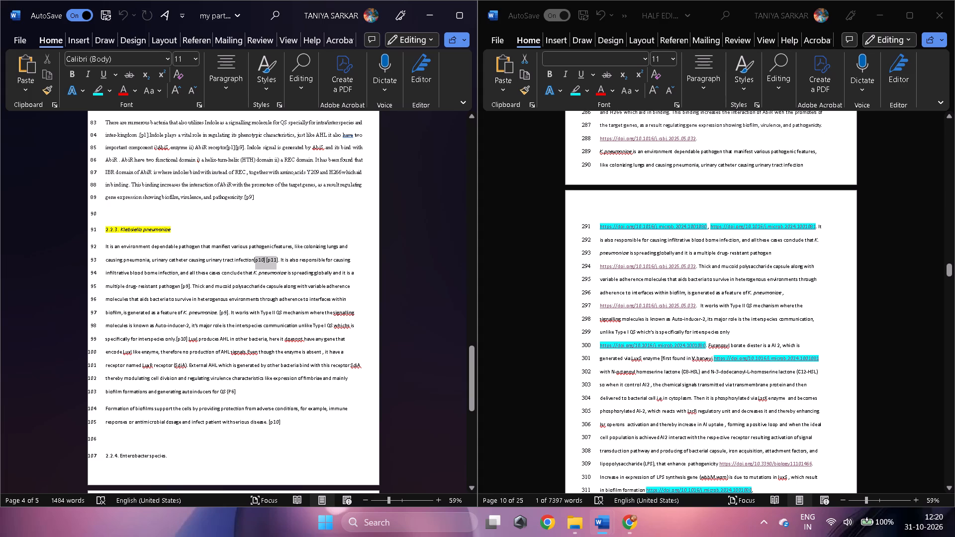
left_click_drag(277, 263, 279, 263)
left_click(270, 263)
left_click_drag(254, 260, 275, 264)
left_click_drag(275, 264, 277, 264)
left_click(332, 247)
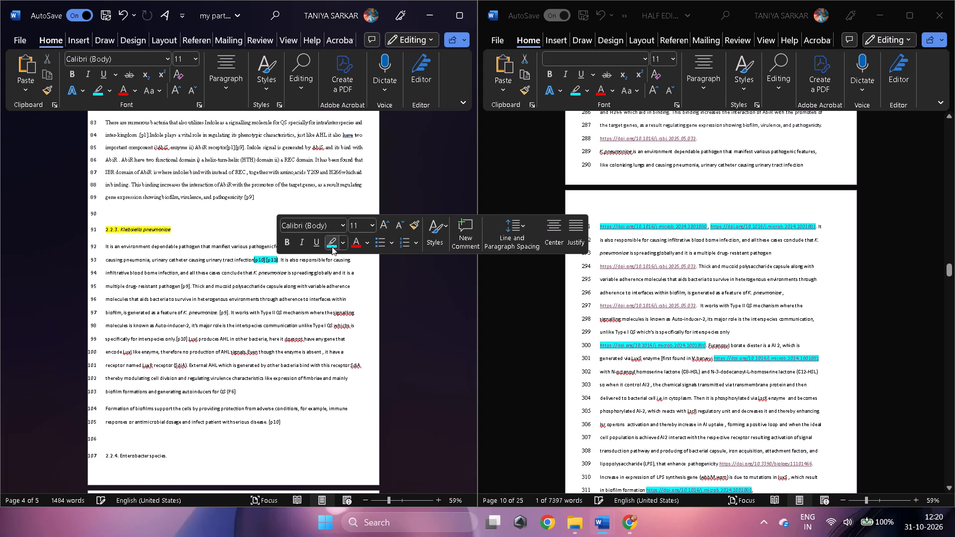
Insert a space between "infection" and the highlighted [p10] citation in the Klebsiella pneumoniae paragraph.
left_click(254, 261)
key("space")
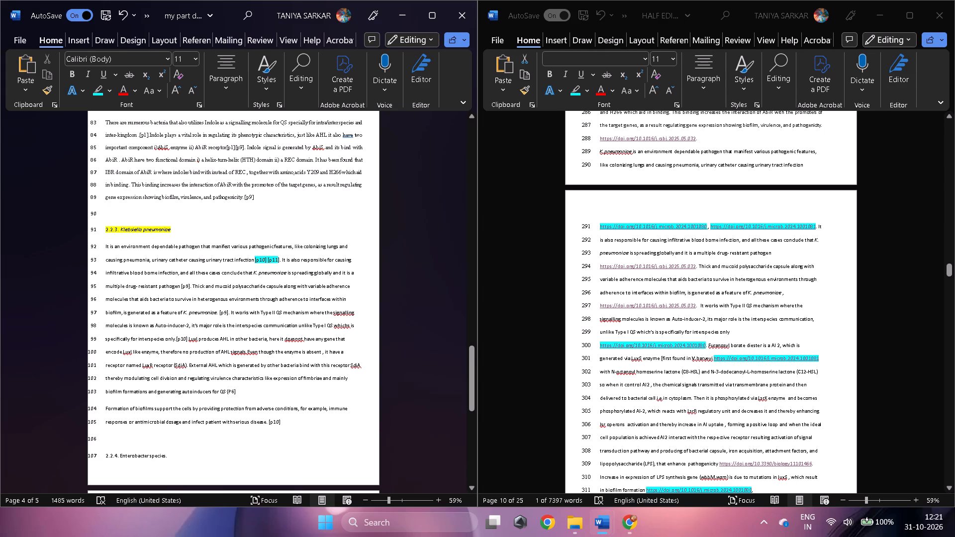
scroll(199, 301, "up", 1, "ctrl")
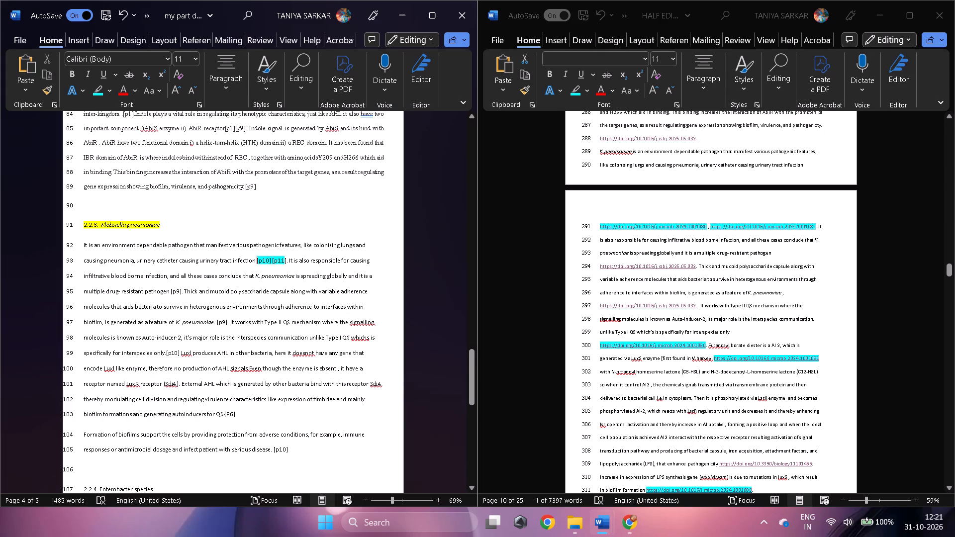
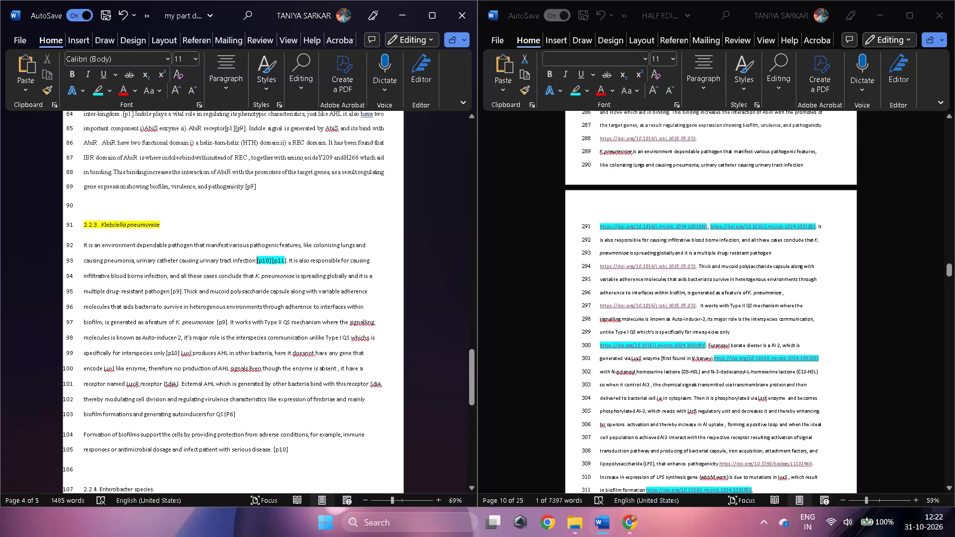
Review the Klebsiella pneumoniae passage and its DOI citations in HALF EDITTED FILE 1.0, and minimize that document's window.
left_click(947, 486)
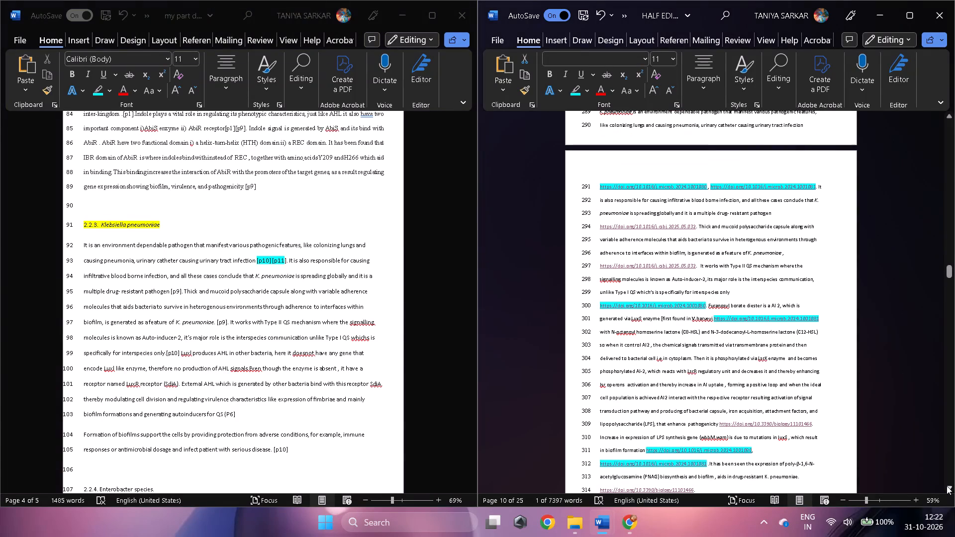
left_click(947, 486)
left_click(947, 486)
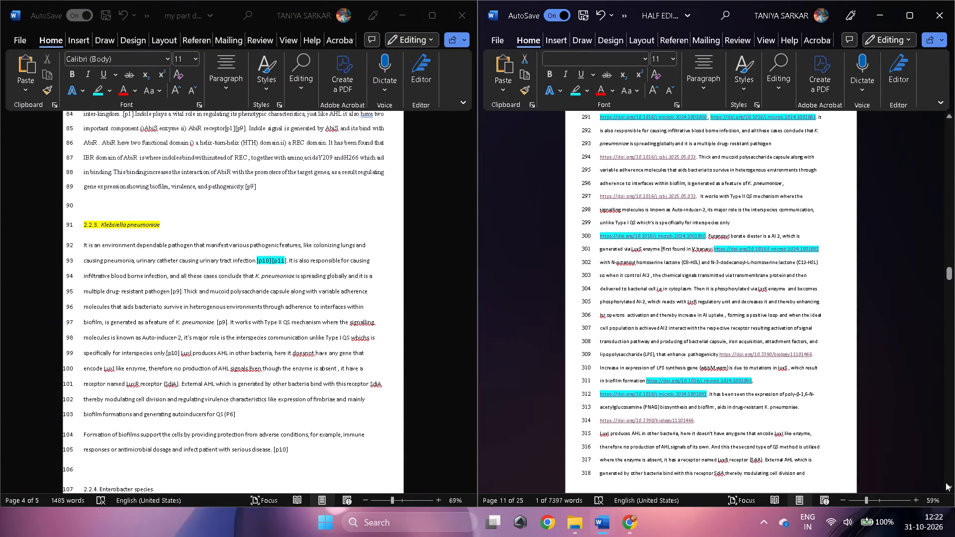
left_click(944, 251)
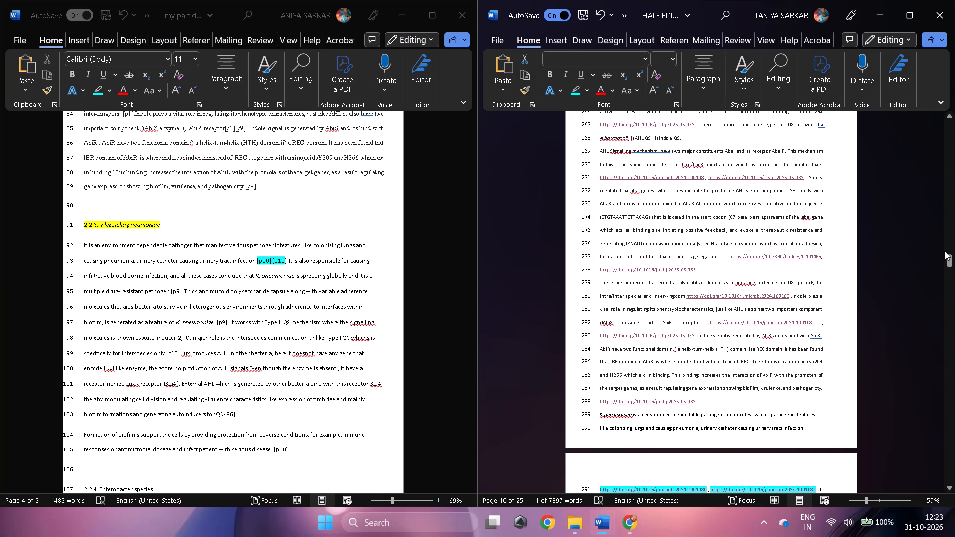
left_click(950, 255)
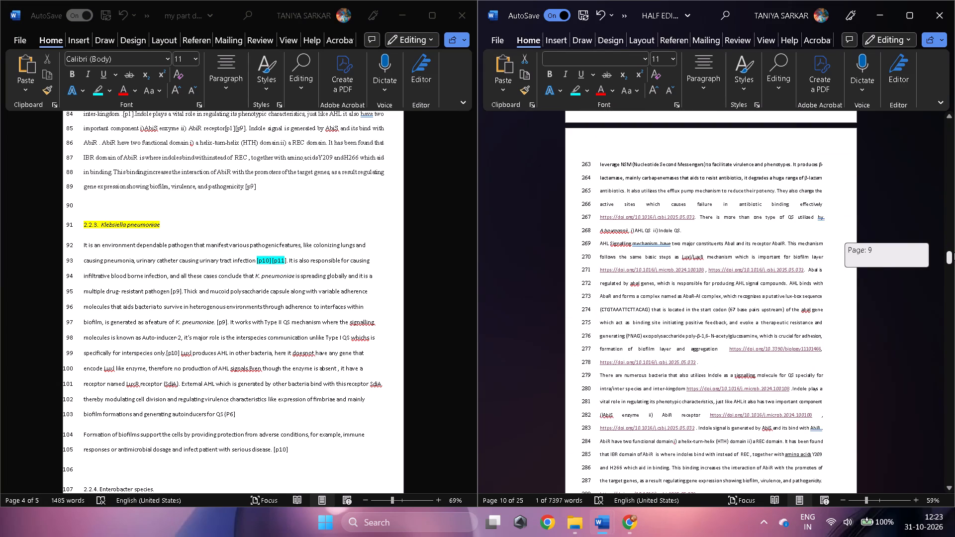
key("Right")
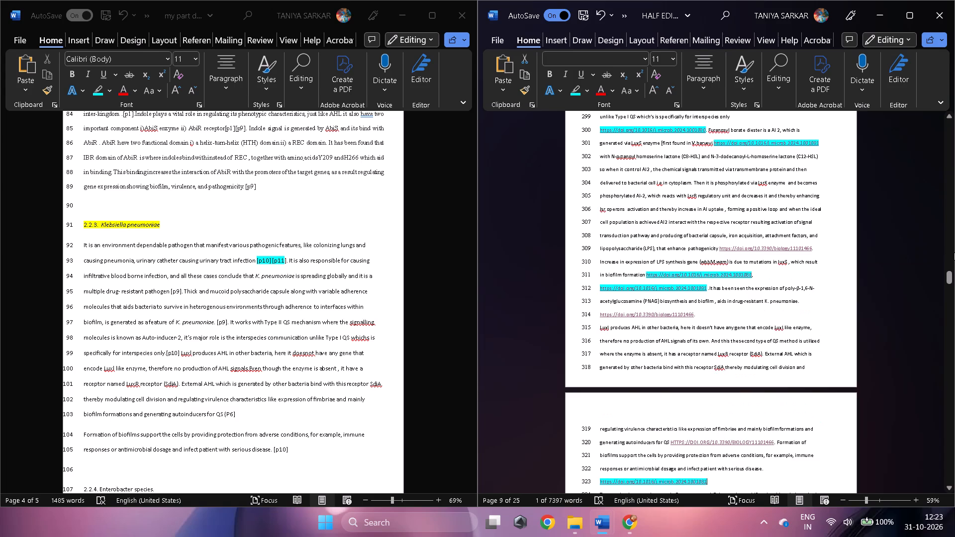
left_click(875, 13)
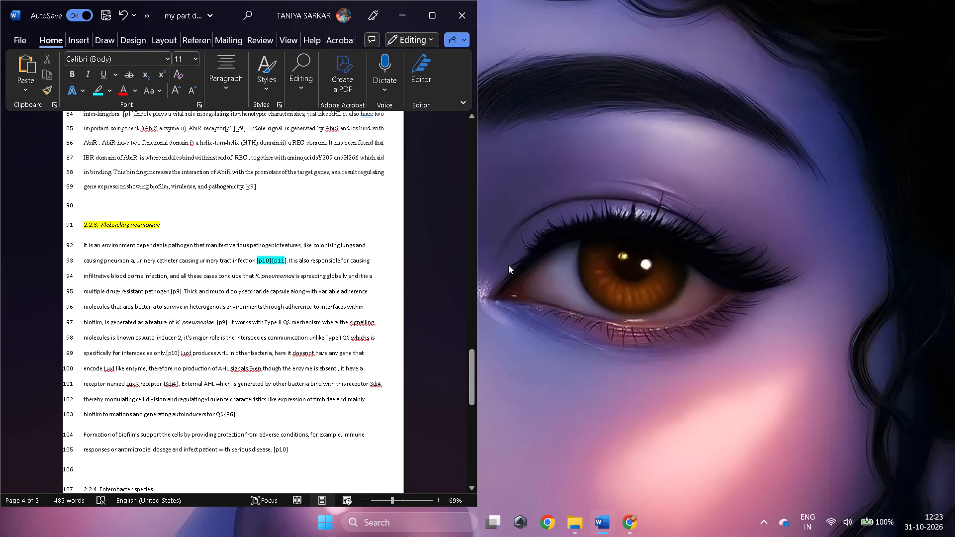
Look over my part dummy from section 2.2.3 through the section 2.4 headings on the last page, and minimize its window.
left_click_drag(471, 397, 473, 415)
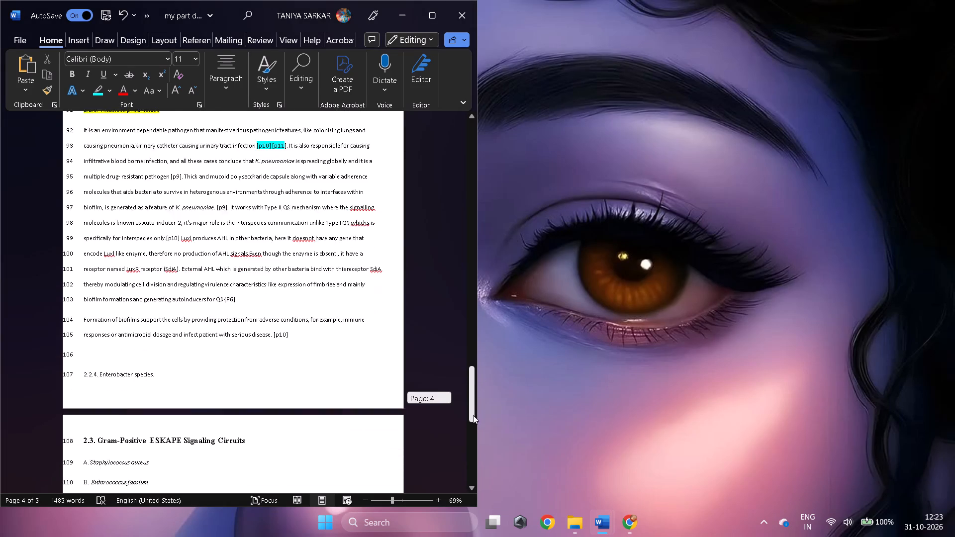
left_click_drag(473, 415, 475, 440)
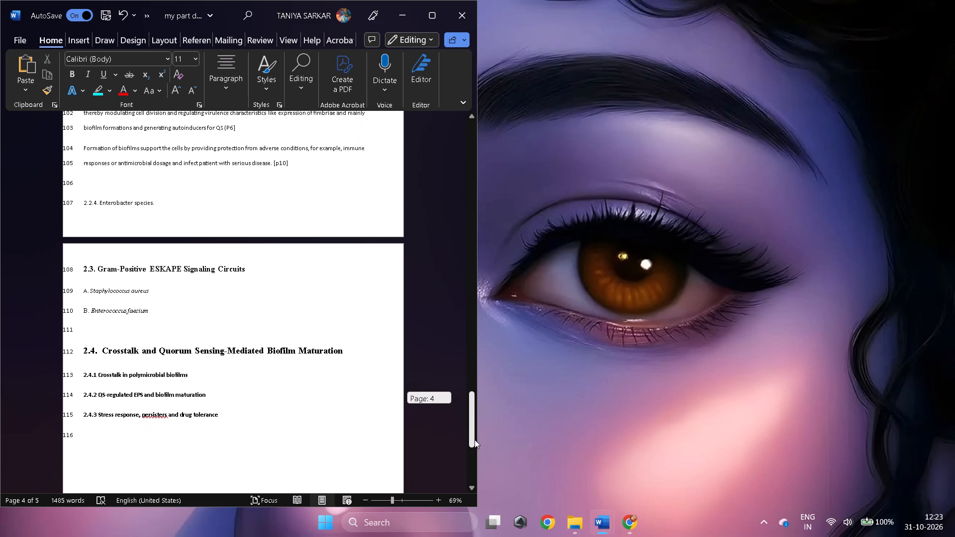
left_click_drag(475, 440, 476, 439)
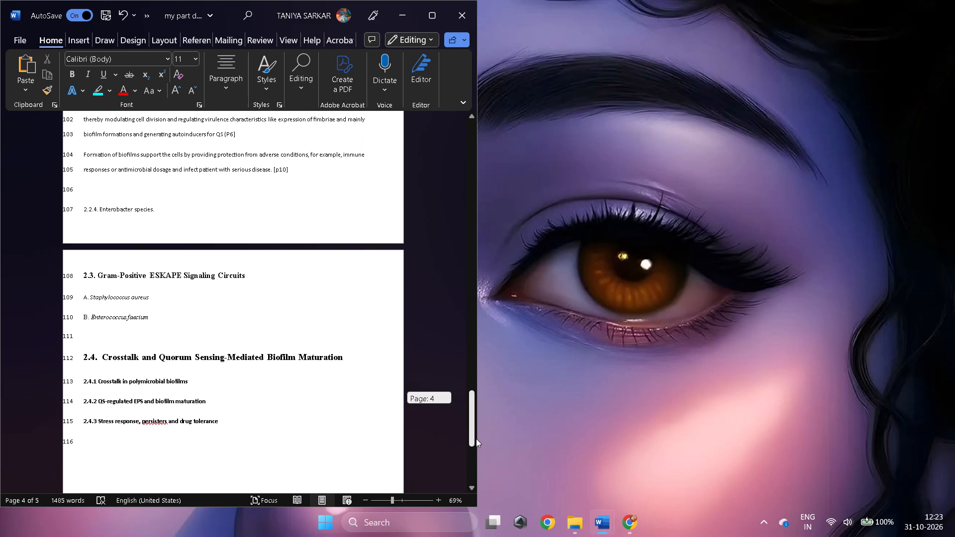
left_click_drag(476, 439, 474, 439)
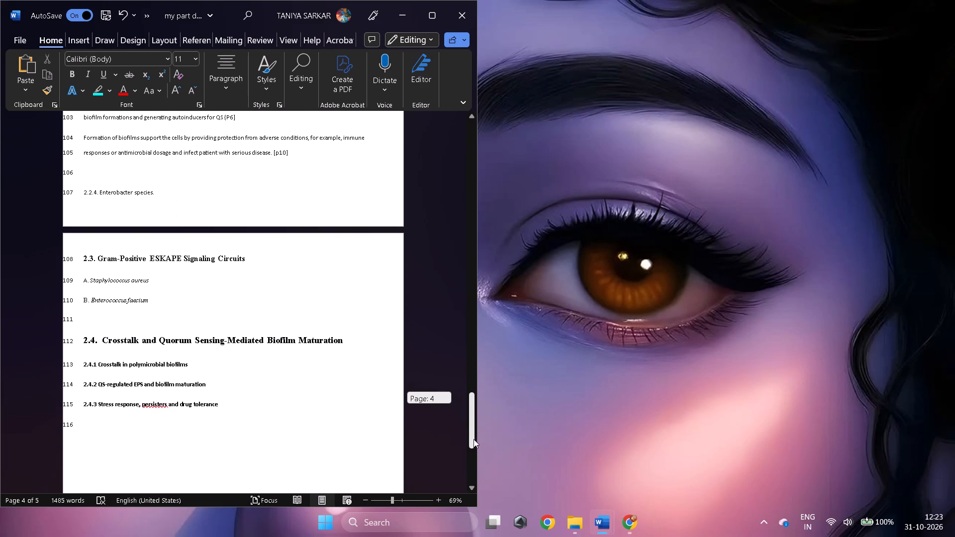
left_click_drag(474, 439, 475, 422)
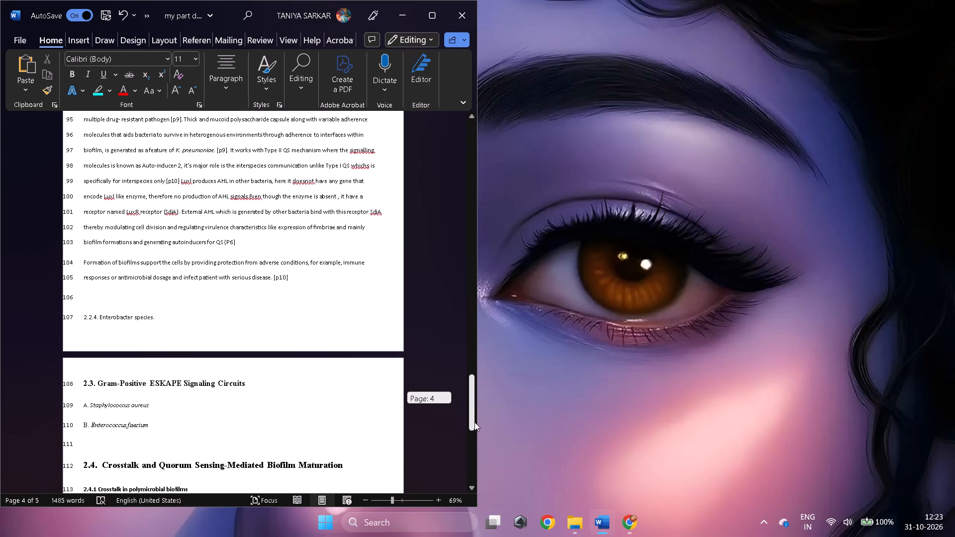
left_click_drag(475, 422, 476, 419)
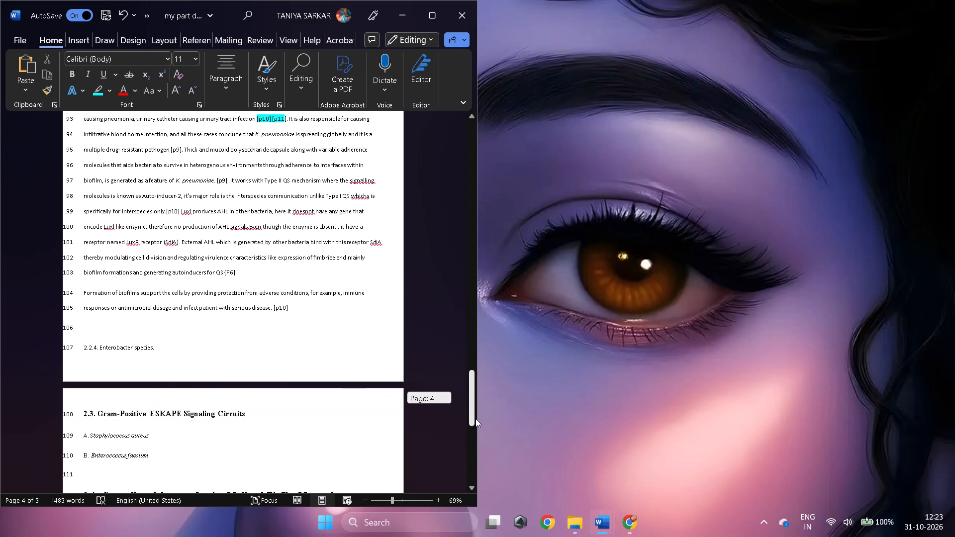
left_click_drag(476, 419, 477, 471)
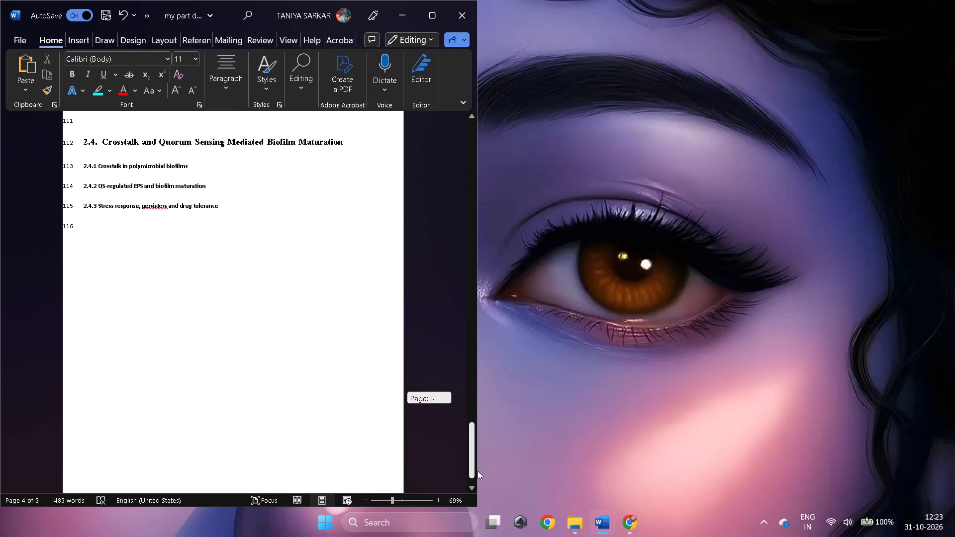
left_click_drag(477, 471, 477, 429)
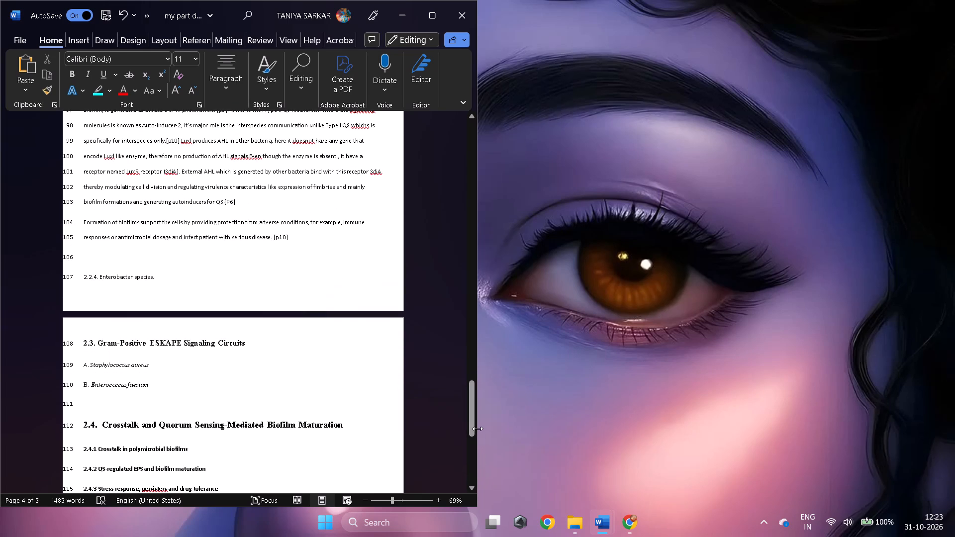
left_click(404, 15)
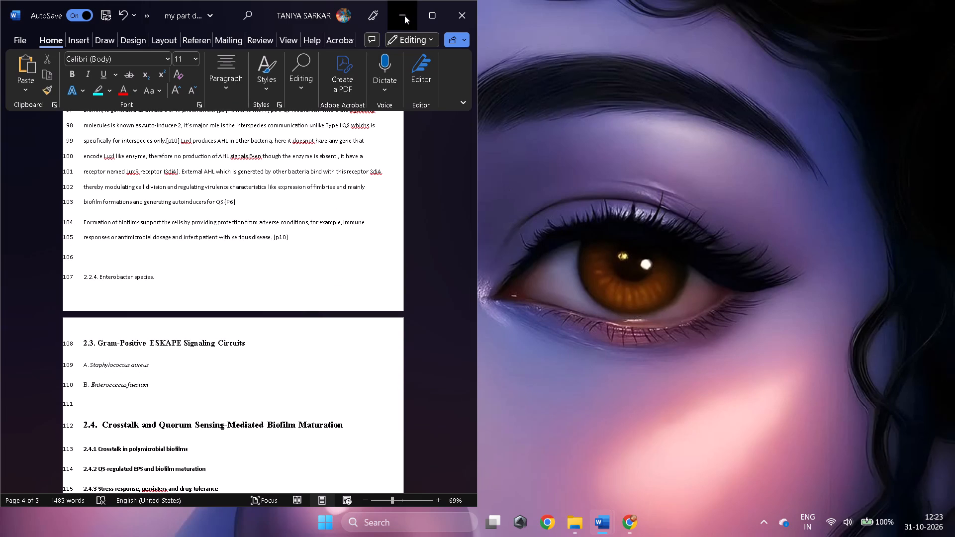
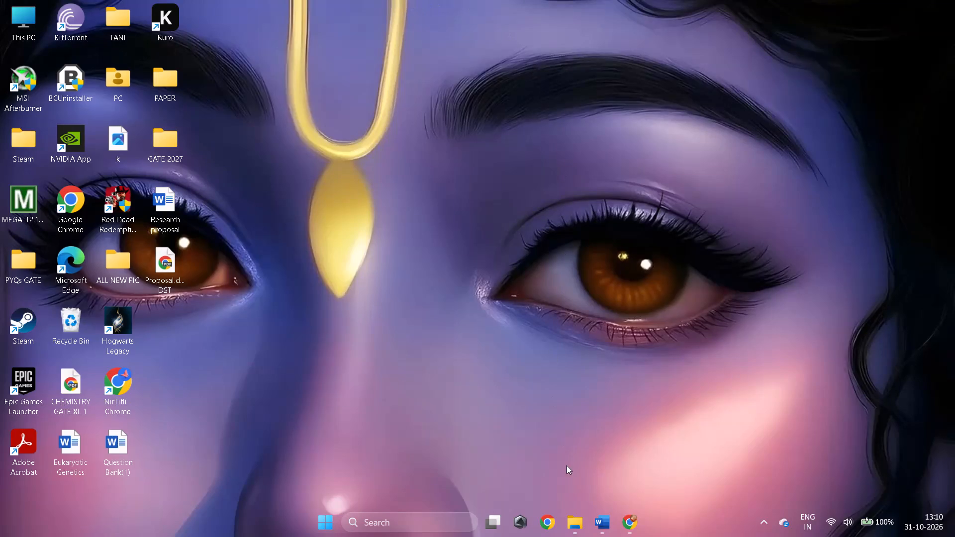
Bring up the previews of the open Word documents to switch back to one of them.
left_click(610, 530)
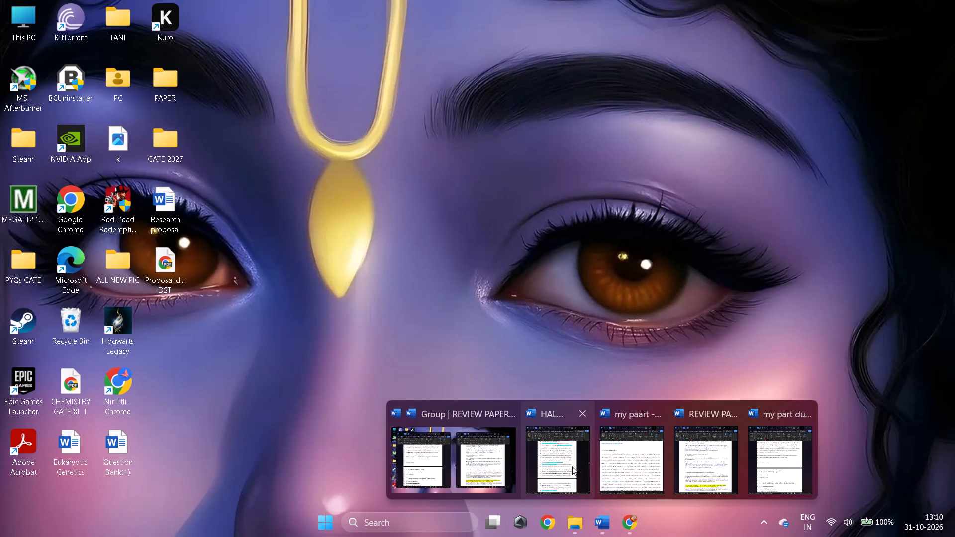